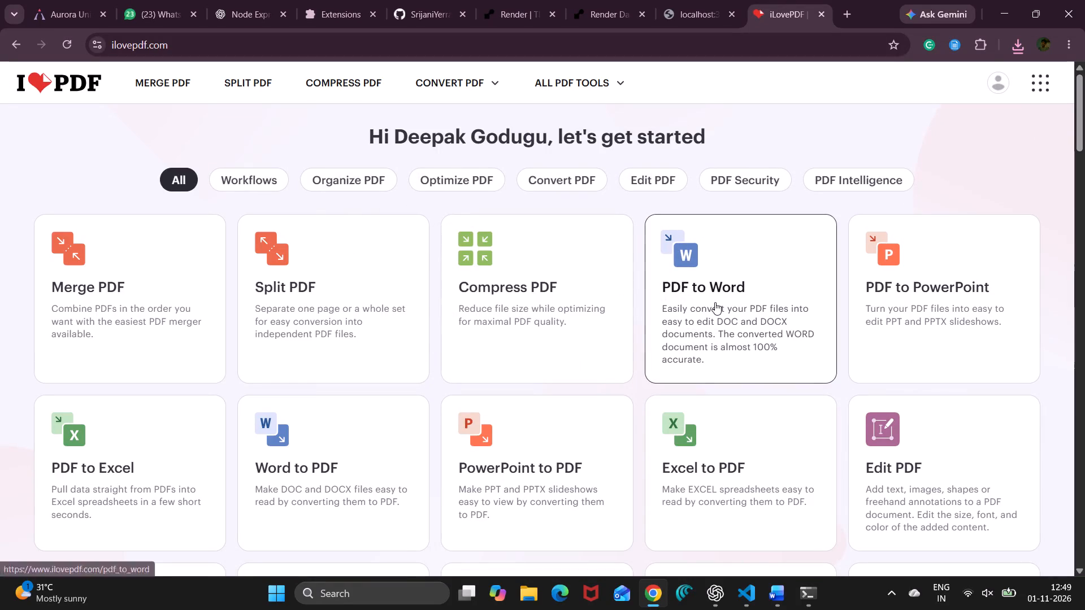
# Convert LAB_1.pdf from the Downloads folder to a Word document without OCR and download the result.
pyautogui.click(715, 302)
pyautogui.click(474, 287)
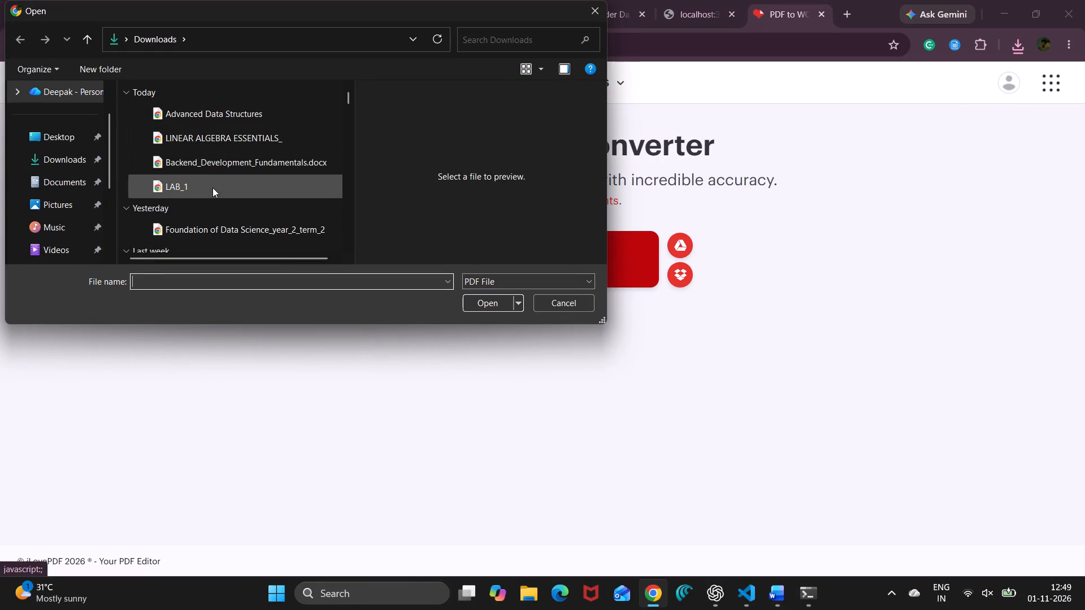
pyautogui.click(212, 188)
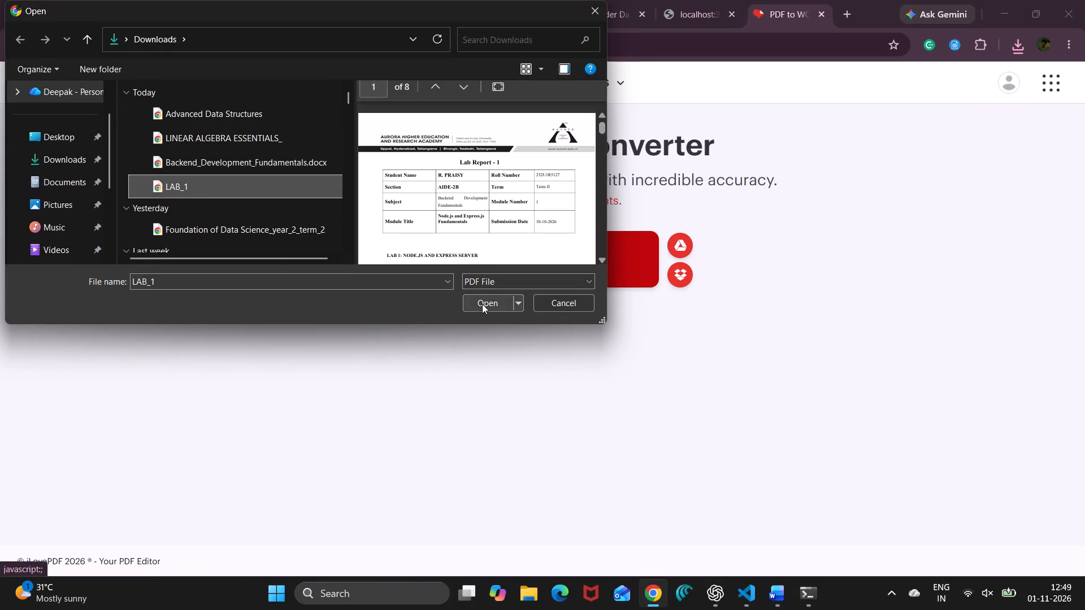
pyautogui.click(482, 304)
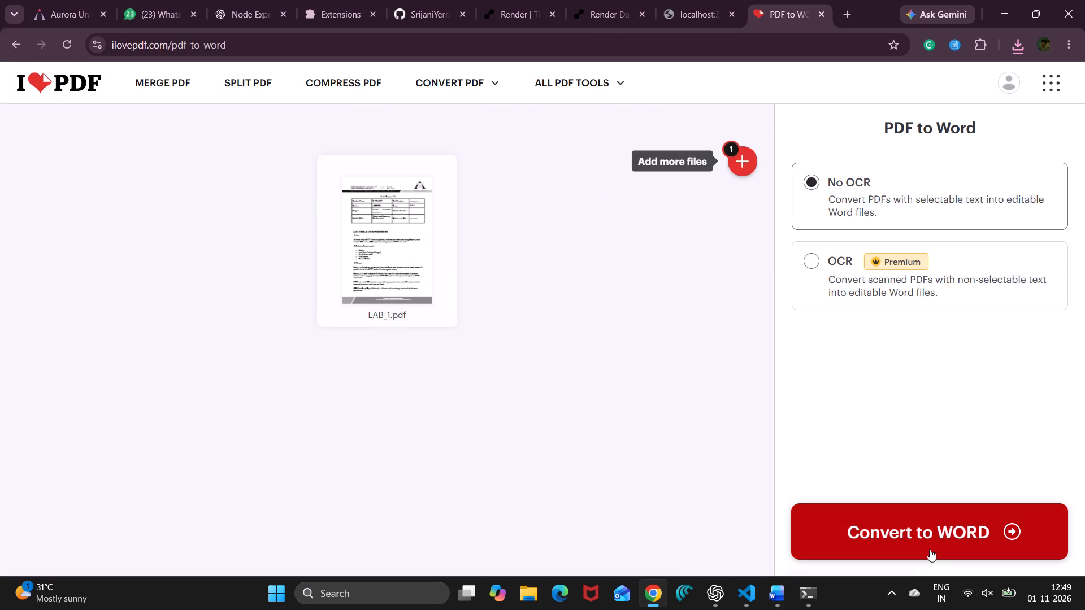
pyautogui.click(924, 544)
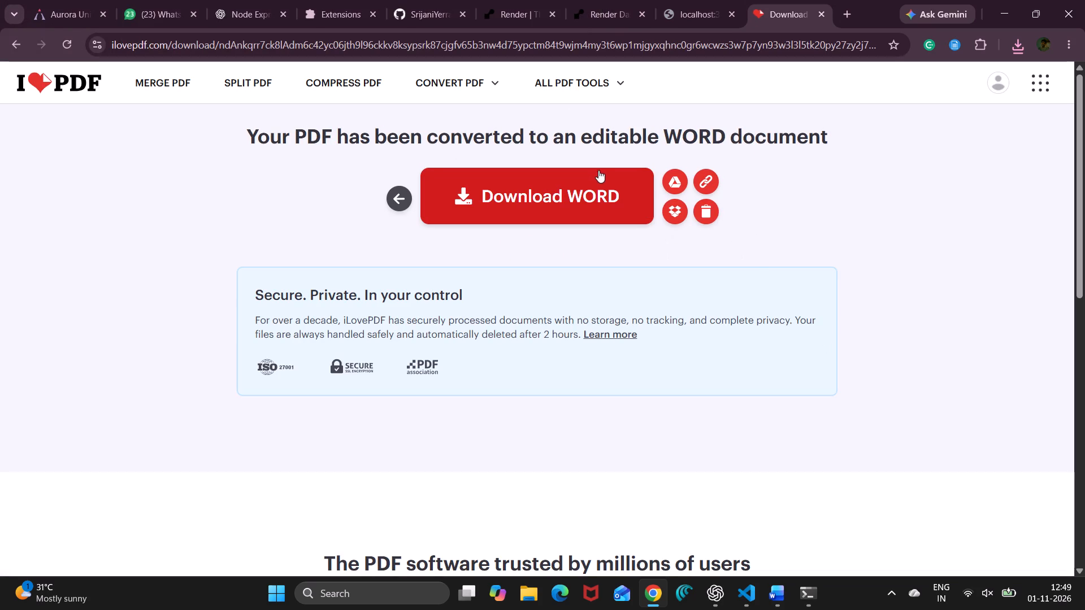
pyautogui.click(596, 182)
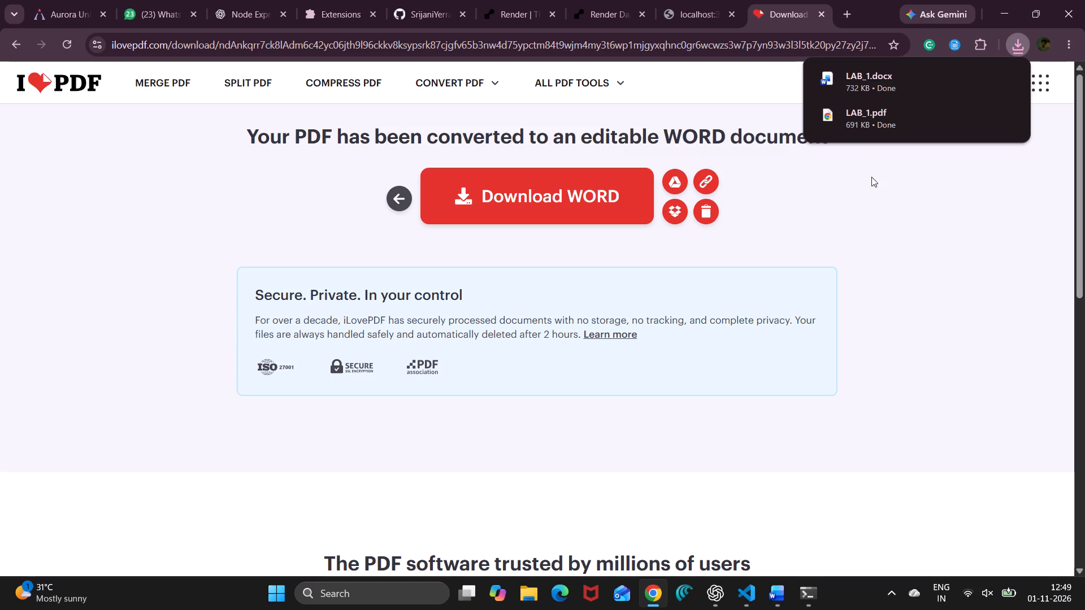
# Open the downloaded LAB_1.docx in Word and enable editing.
pyautogui.doubleClick(860, 82)
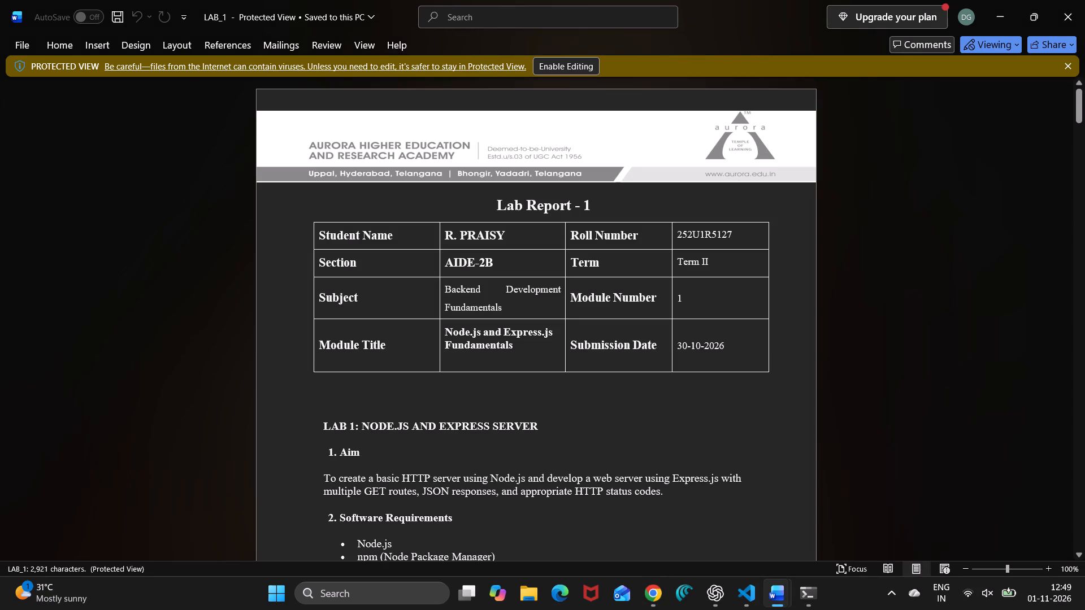
pyautogui.click(572, 71)
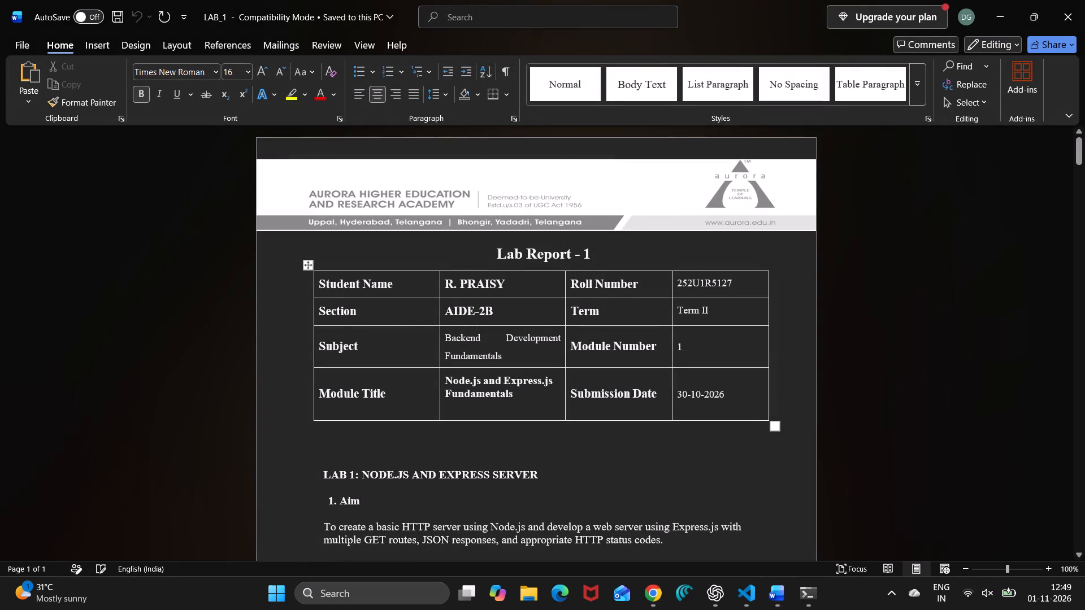
# Examine the lab report from the student details table through to the server output screenshots on page 3.
pyautogui.click(518, 280)
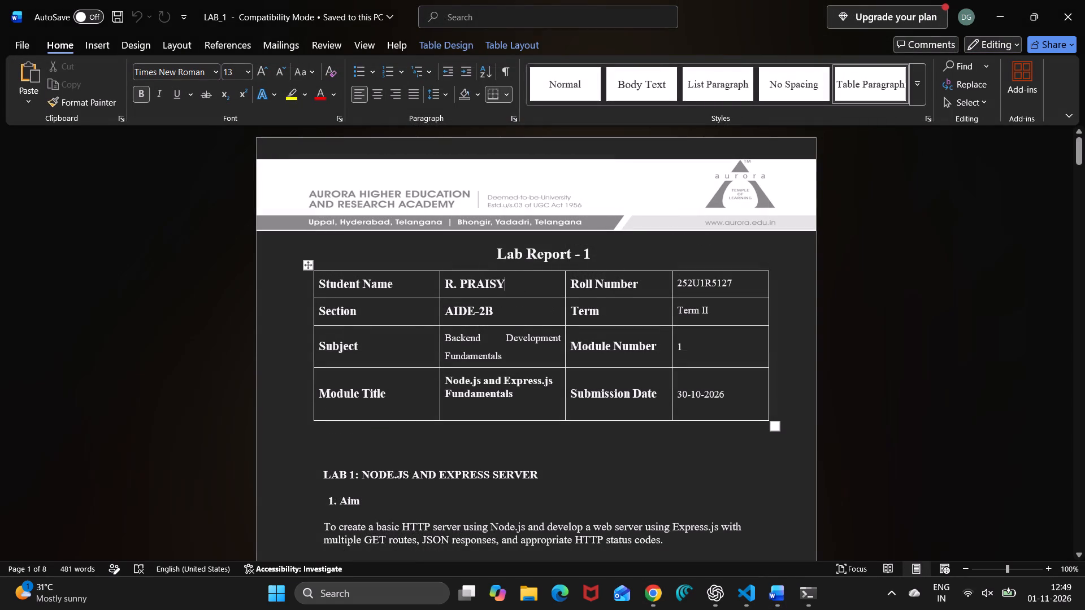
pyautogui.scroll(-3, 518, 280)
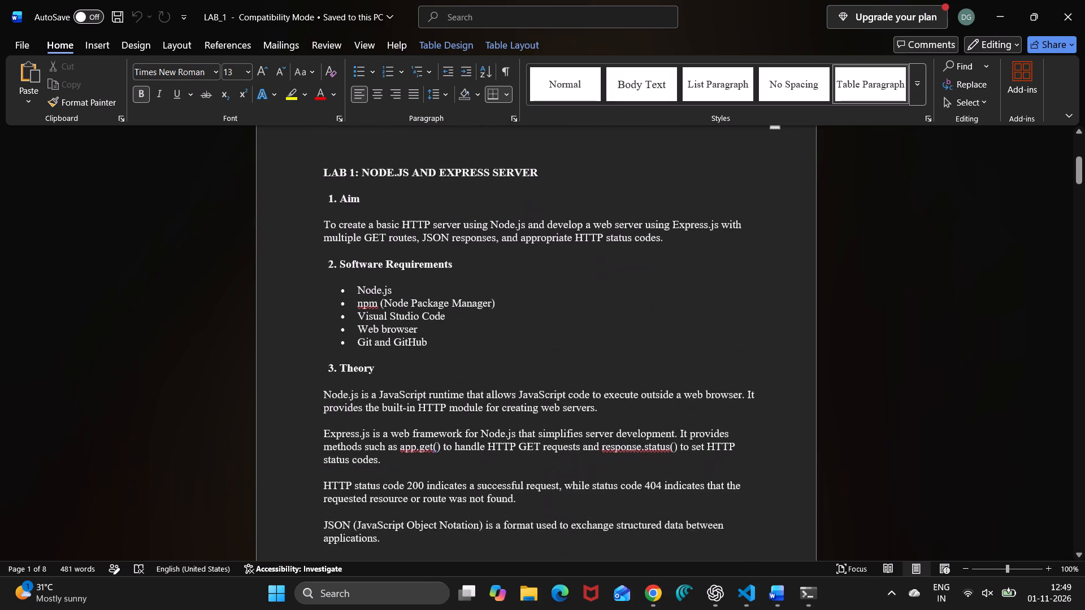
pyautogui.scroll(-2, 518, 280)
pyautogui.hscroll(4, 518, 280)
pyautogui.scroll(-1, 518, 280)
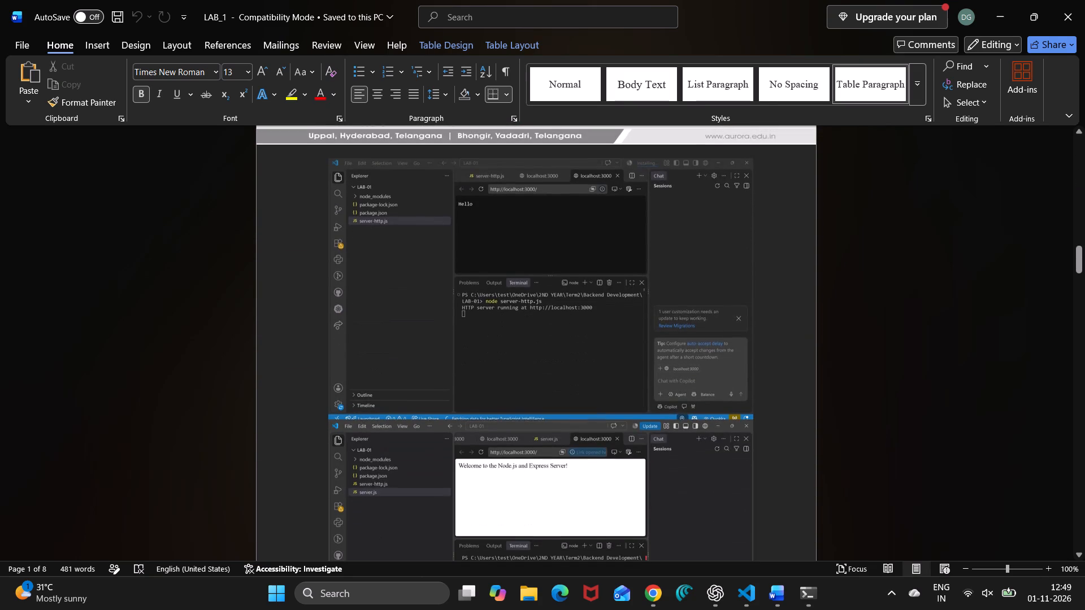
pyautogui.scroll(-1, 518, 280)
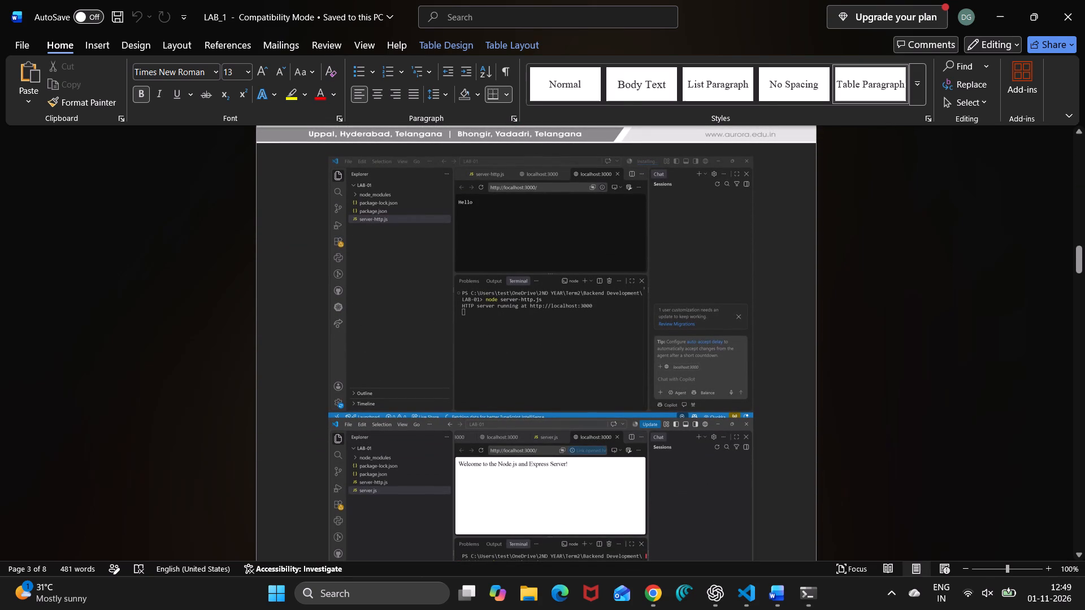
pyautogui.scroll(-1, 576, 297)
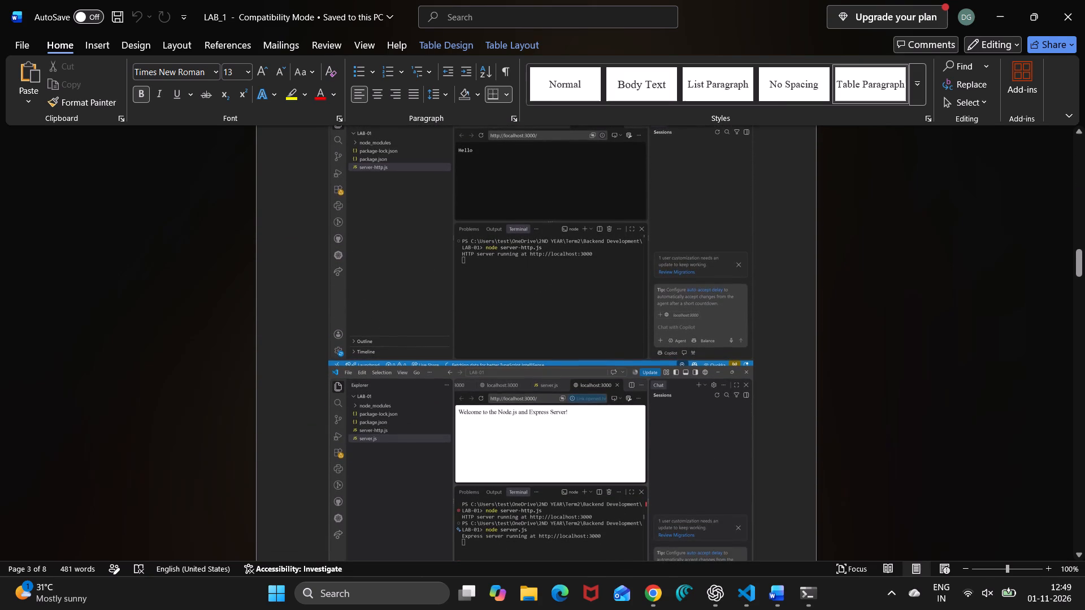
pyautogui.click(548, 252)
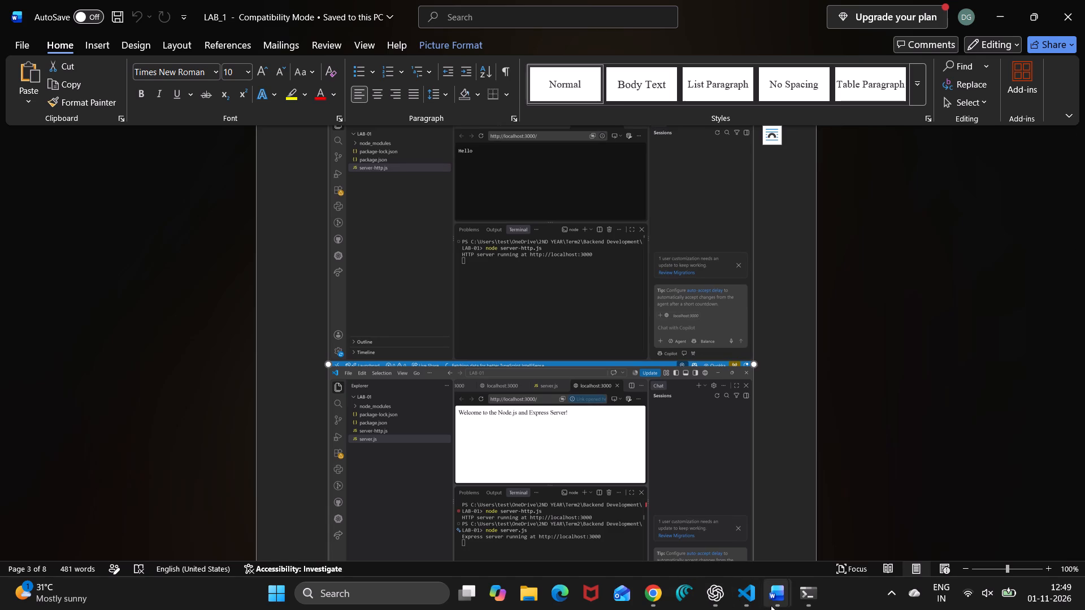
# Switch to Visual Studio Code and open http-server.js from the lab-01 folder.
pyautogui.click(755, 551)
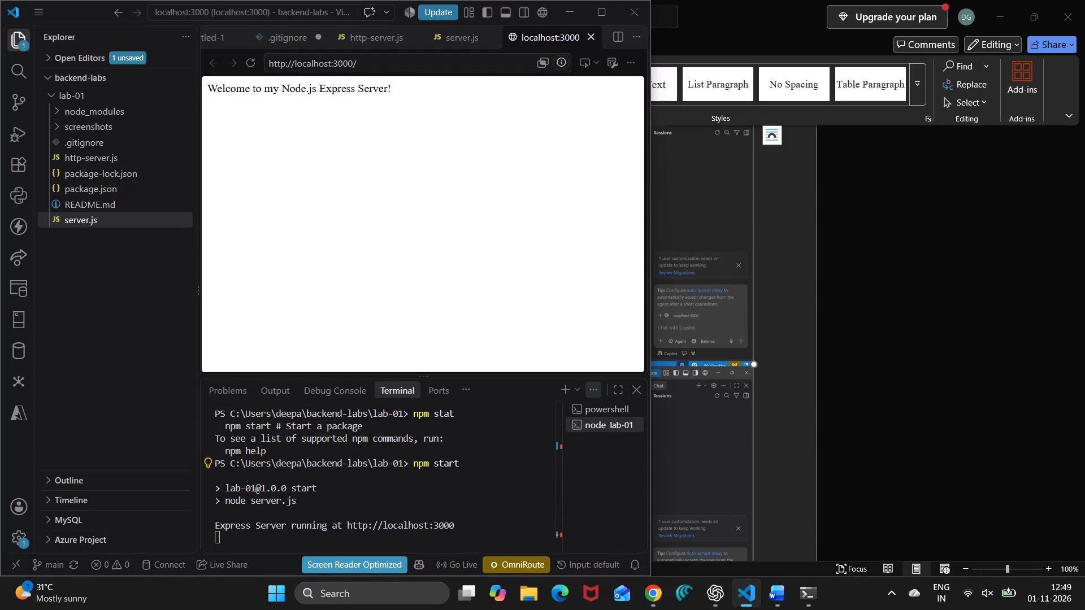
pyautogui.click(117, 160)
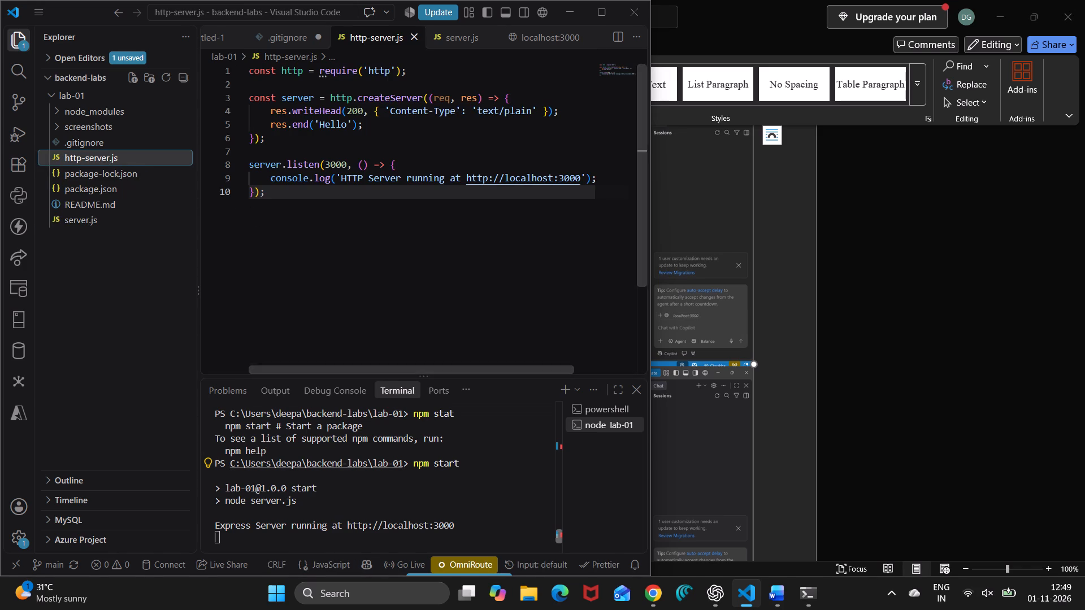
# Find the earlier "node http-server.js" command in the terminal history and copy it.
pyautogui.scroll(8, 398, 461)
pyautogui.scroll(16, 398, 461)
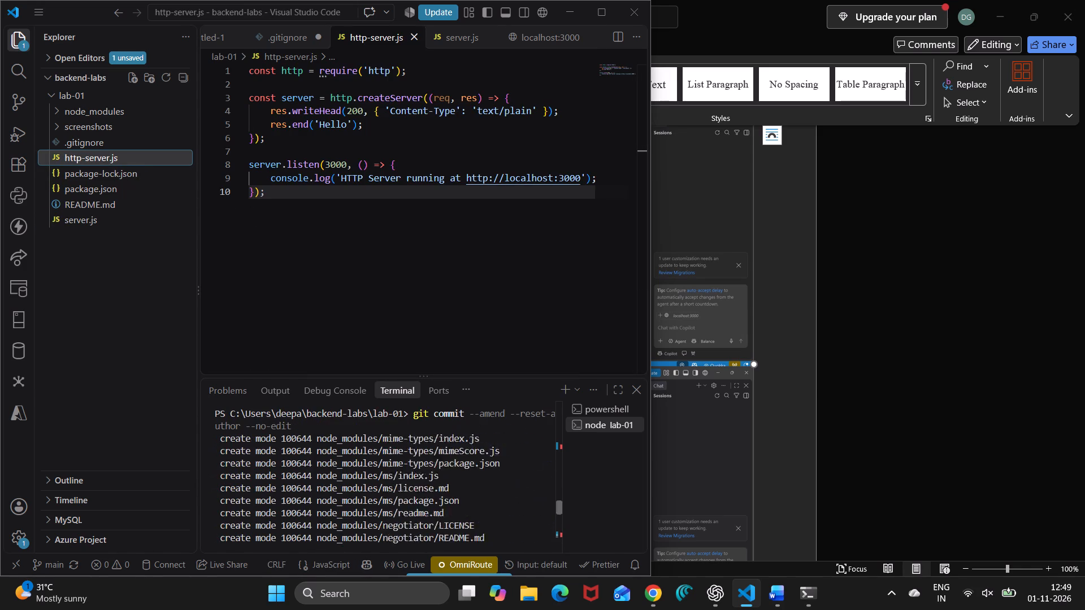
pyautogui.scroll(20, 398, 461)
pyautogui.scroll(4, 398, 461)
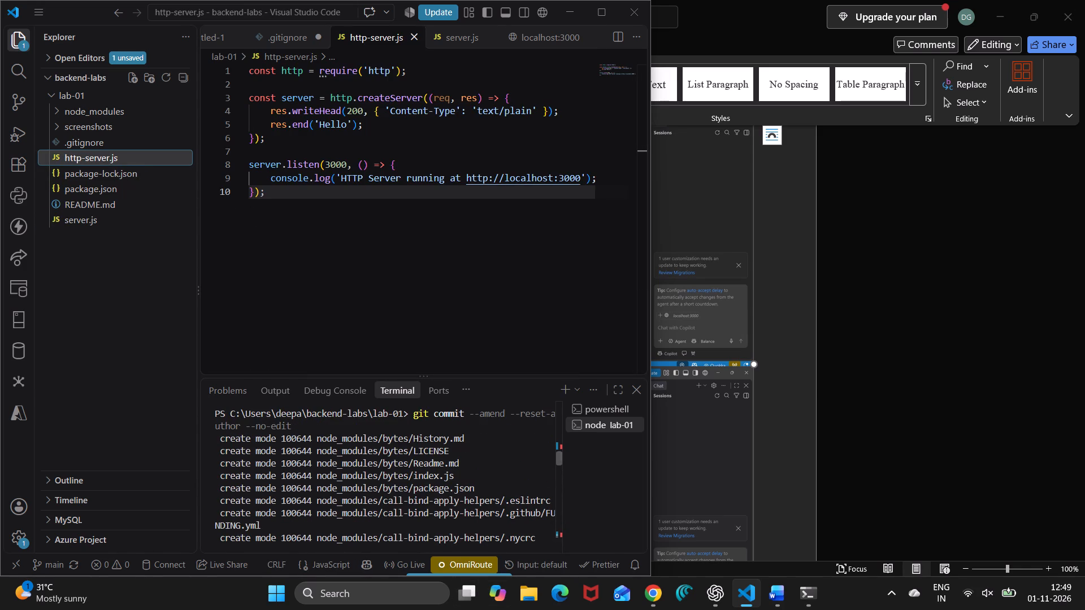
pyautogui.scroll(20, 487, 459)
pyautogui.scroll(11, 487, 459)
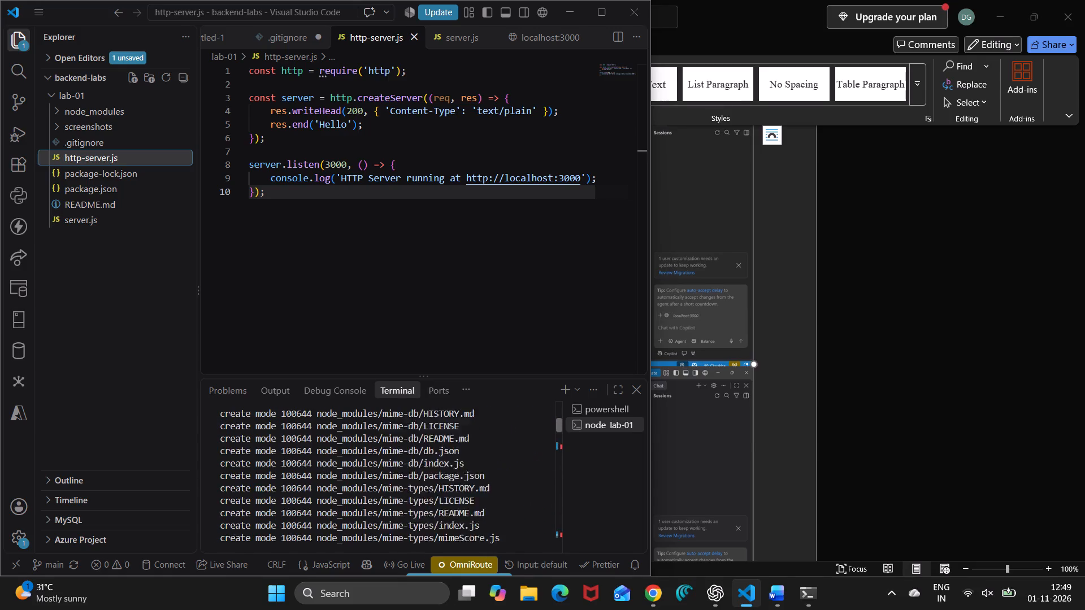
pyautogui.scroll(14, 487, 459)
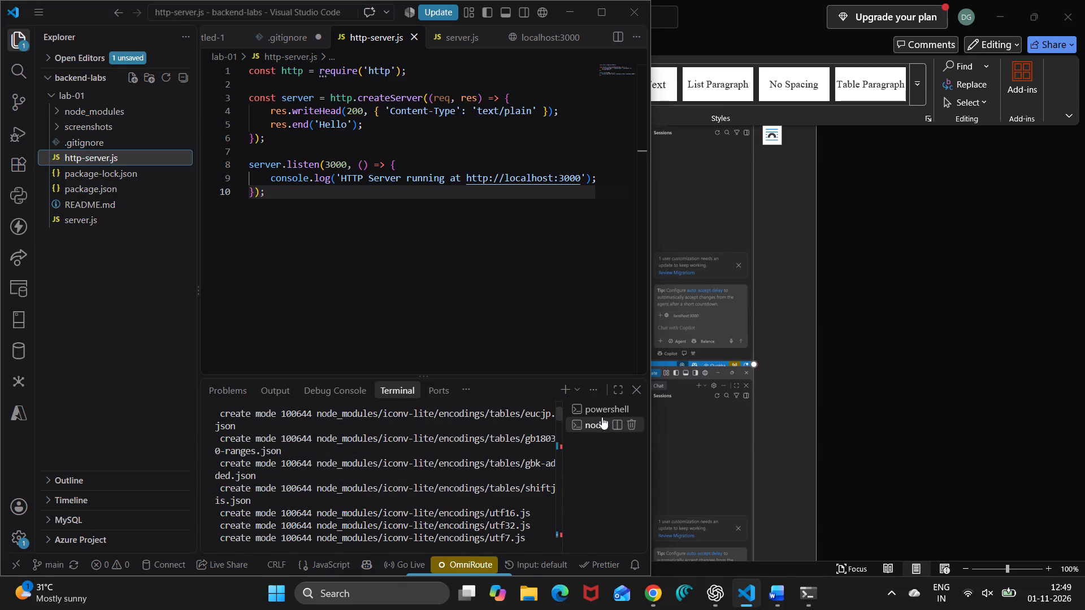
pyautogui.click(601, 412)
pyautogui.scroll(1, 433, 494)
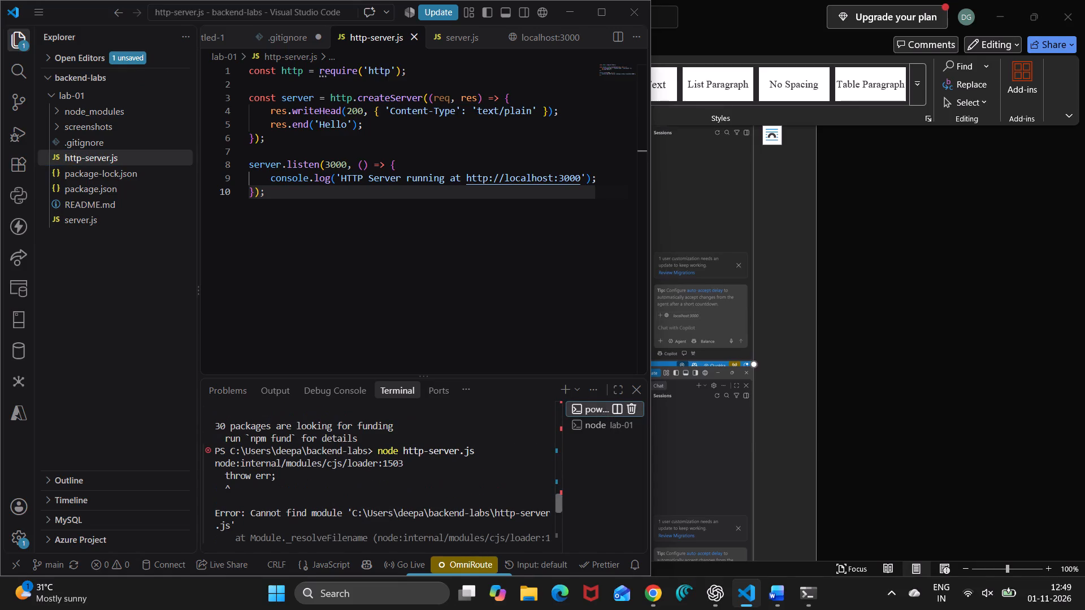
pyautogui.scroll(1, 433, 494)
pyautogui.moveTo(474, 451); pyautogui.dragTo(382, 451)
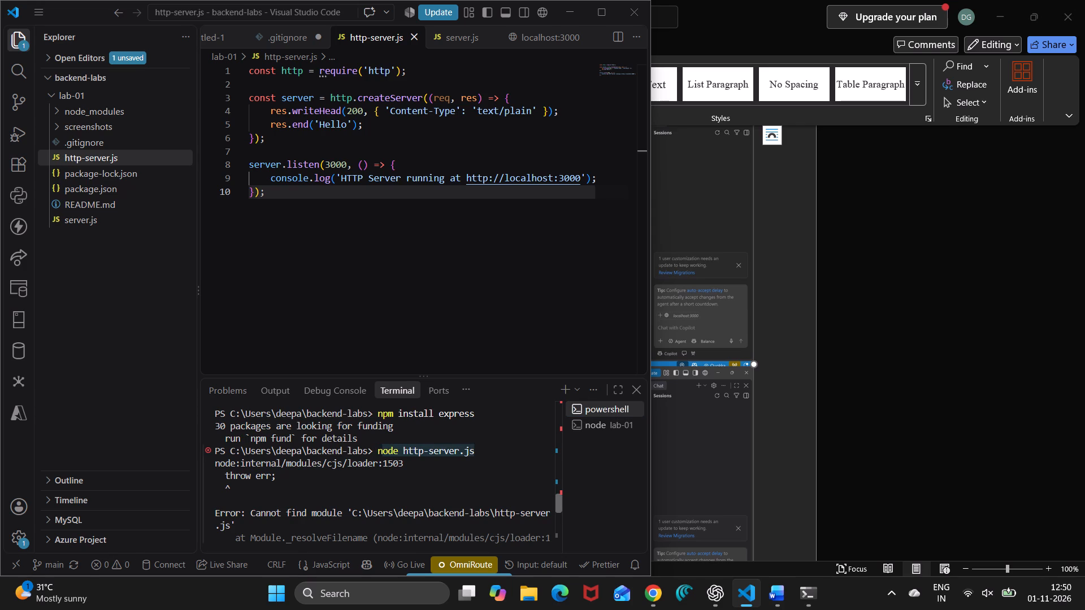
pyautogui.moveTo(382, 451); pyautogui.dragTo(378, 450)
pyautogui.hotkey('ctrl', 'c')
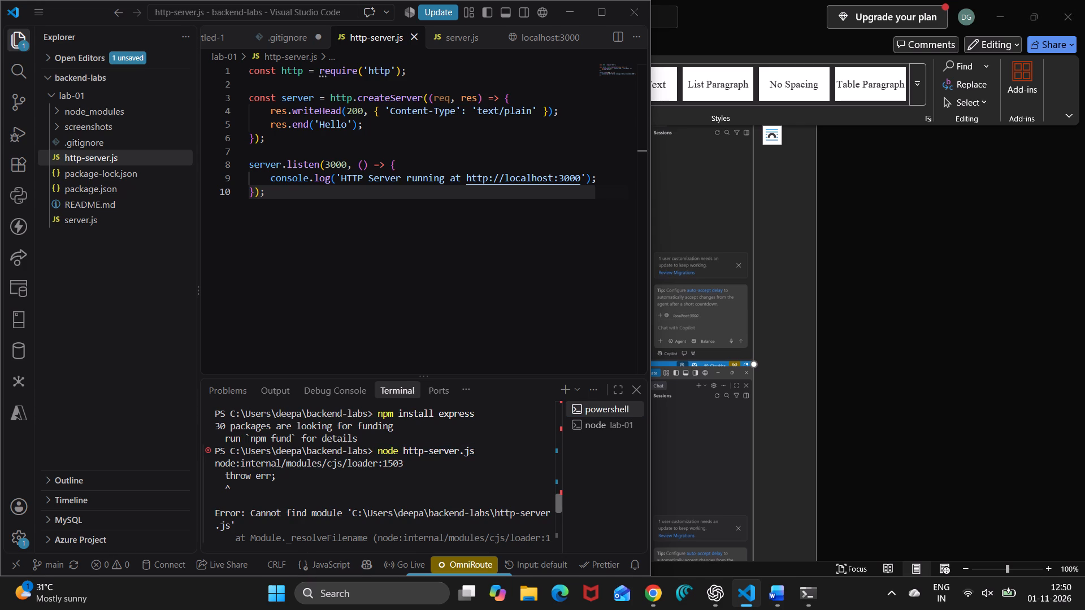
# Stop the Express server running in the lab-01 terminal and run "node http-server.js" there instead.
pyautogui.click(598, 422)
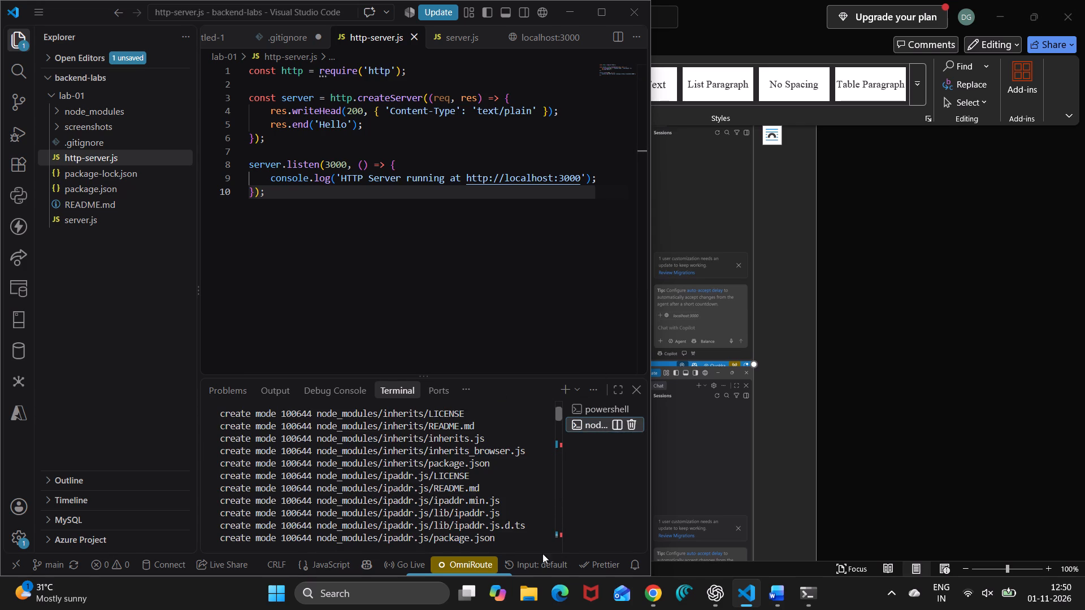
pyautogui.scroll(-9, 527, 539)
pyautogui.scroll(-20, 527, 539)
pyautogui.scroll(-18, 527, 539)
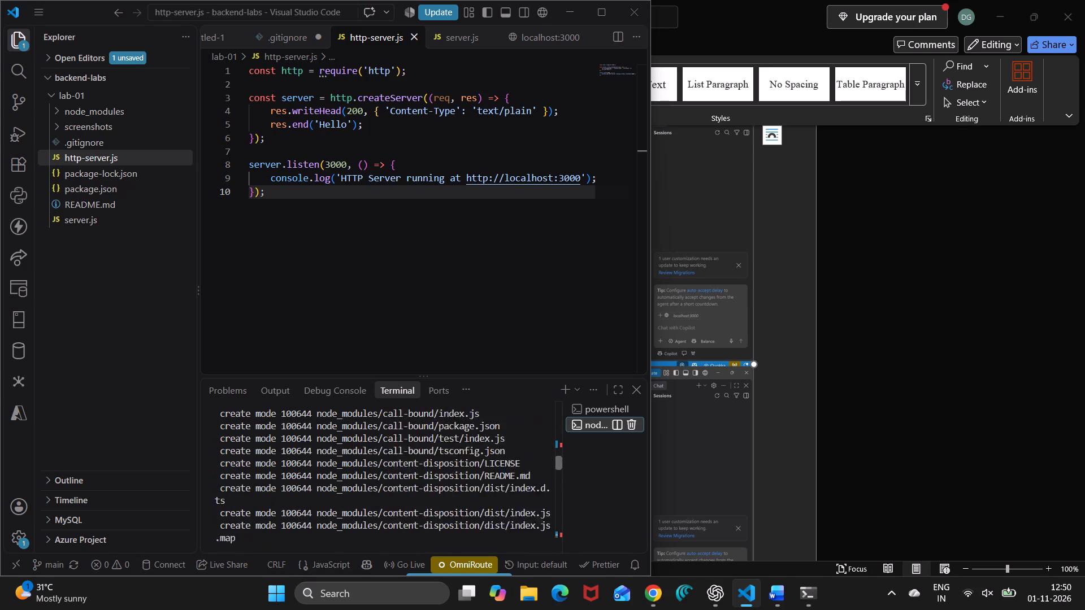
pyautogui.scroll(-20, 527, 539)
pyautogui.scroll(-14, 527, 539)
pyautogui.scroll(-8, 527, 539)
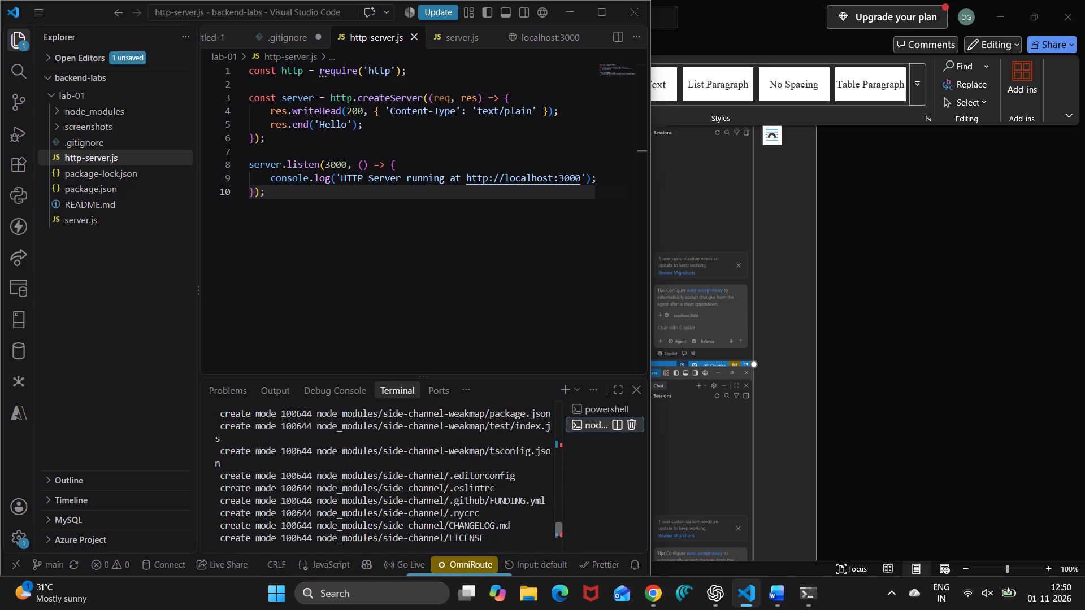
pyautogui.scroll(-9, 527, 539)
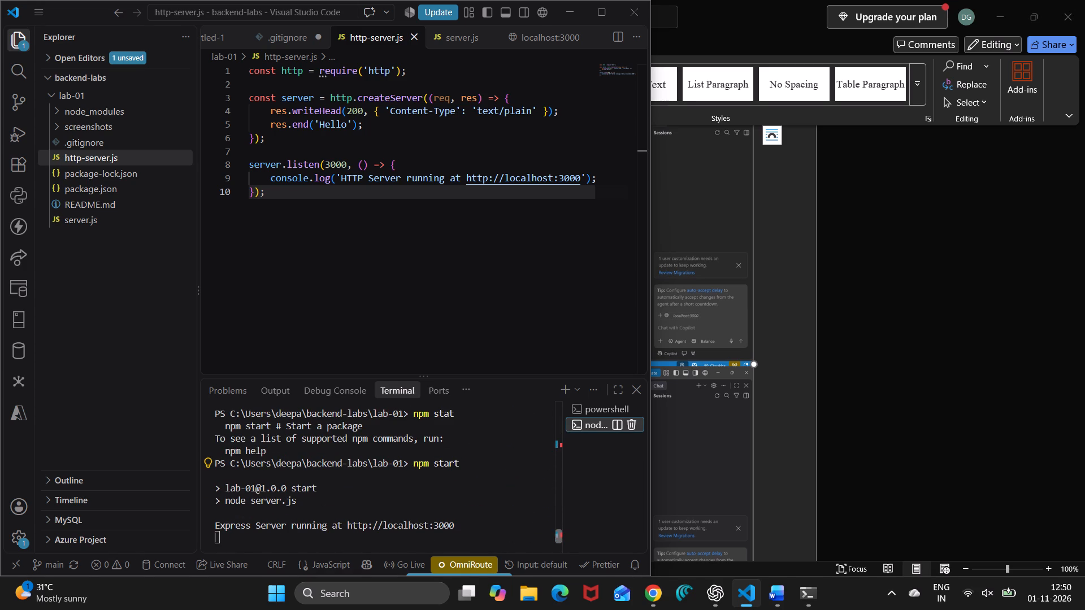
pyautogui.click(283, 539)
pyautogui.hotkey('ctrl', 'c')
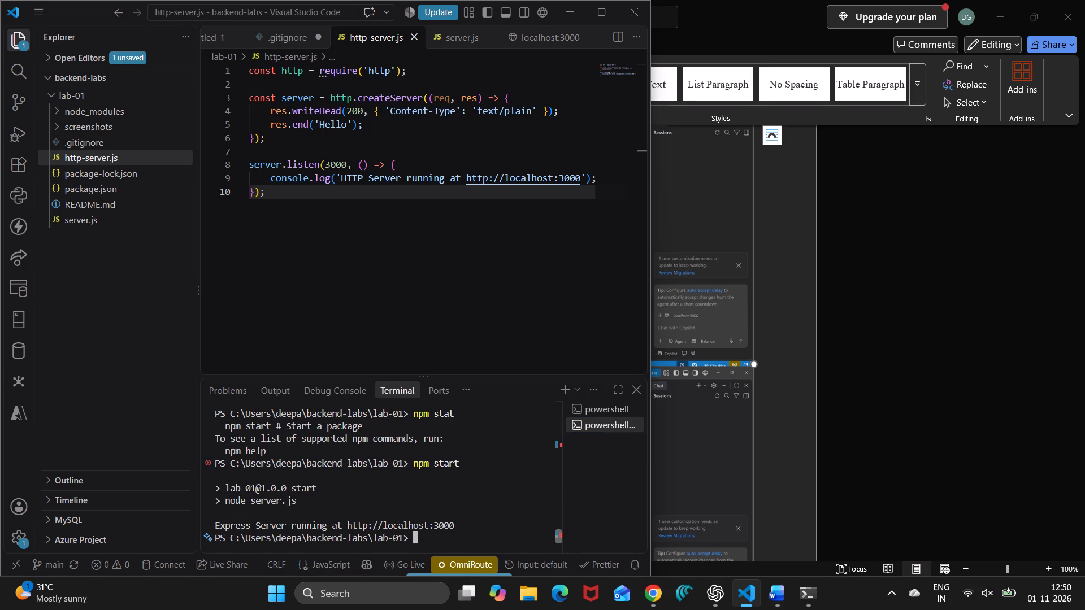
pyautogui.hotkey('ctrl', 'v')
pyautogui.press('Return')
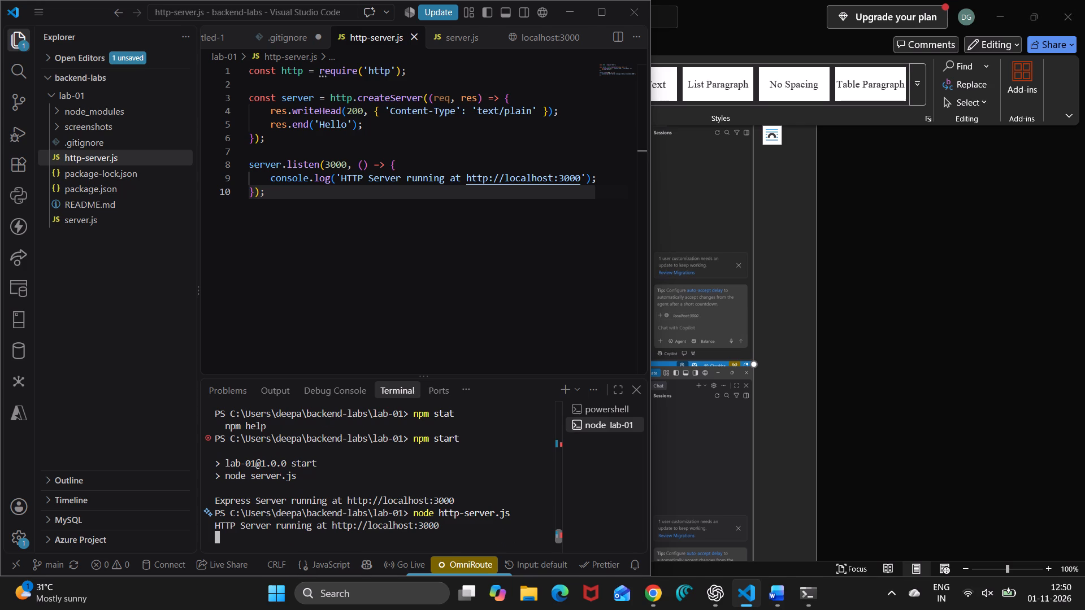
pyautogui.keyDown('ctrl'); pyautogui.click(389, 528); pyautogui.keyUp('ctrl')
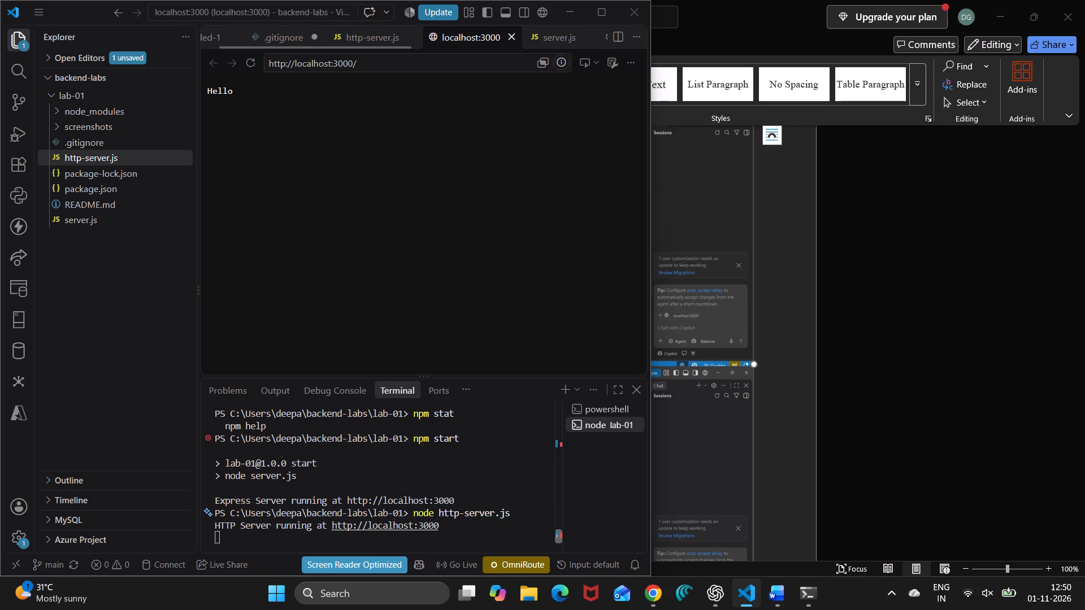
pyautogui.click(604, 8)
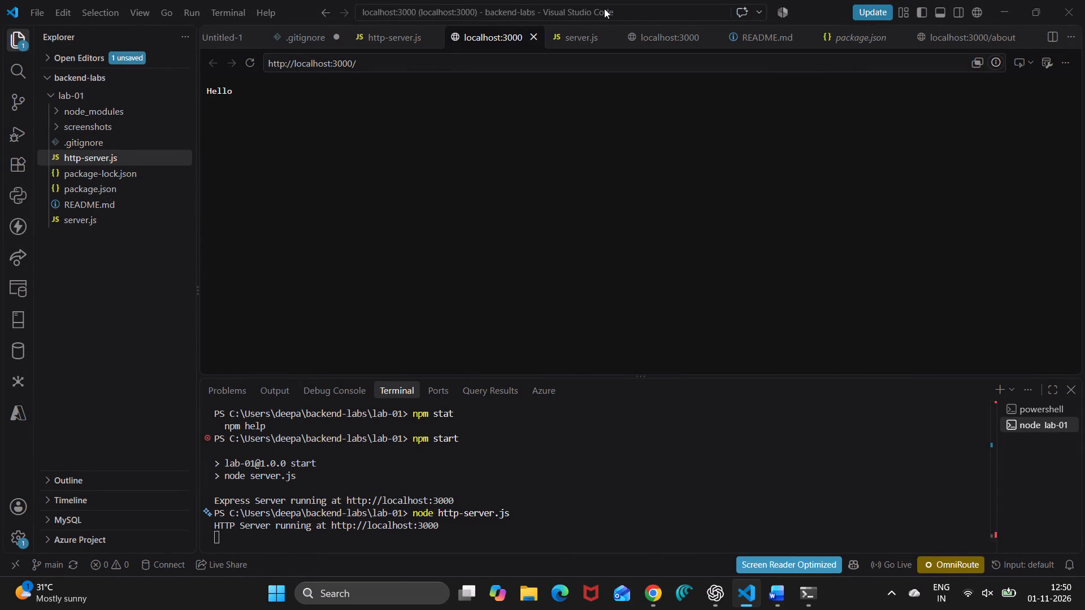
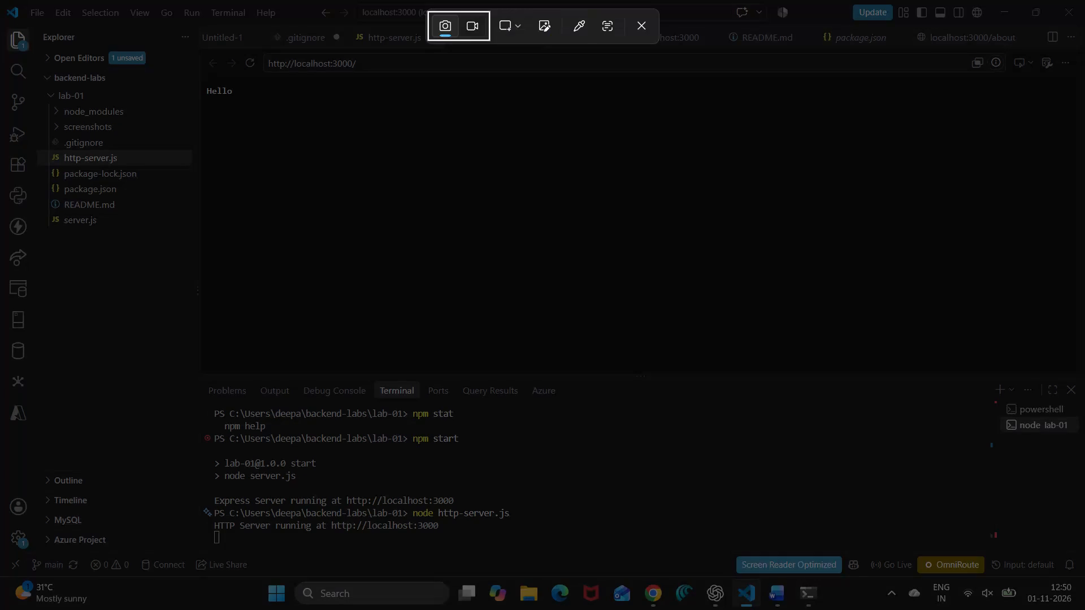
# Capture a full-screen screenshot of the HTTP server's Hello page and its terminal output.
pyautogui.click(514, 29)
pyautogui.click(516, 79)
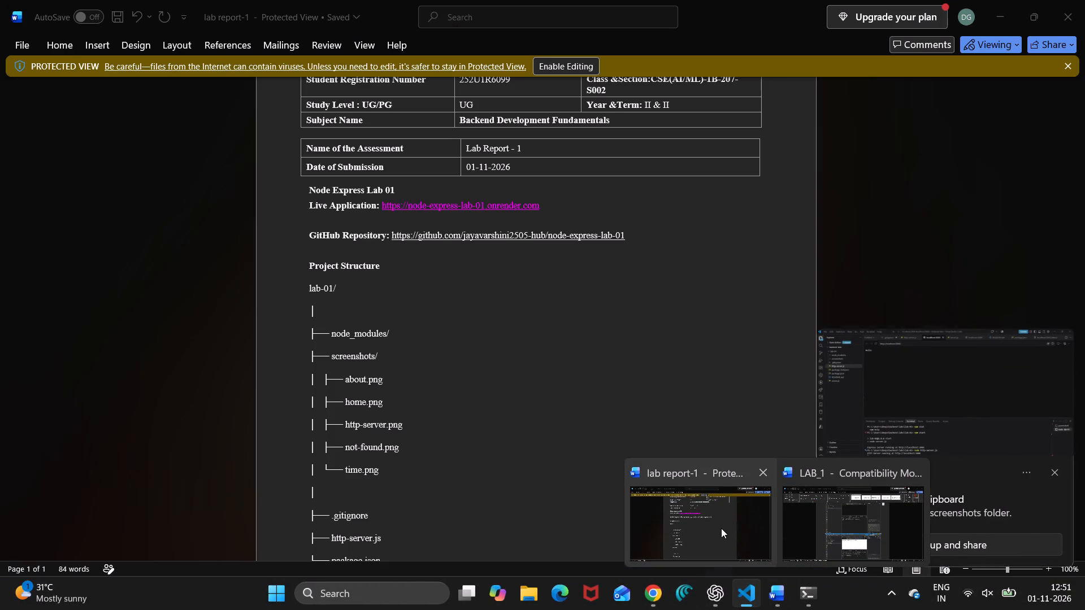
# Close the protected lab report-1 document and switch to the LAB_1 report in Word.
pyautogui.click(717, 524)
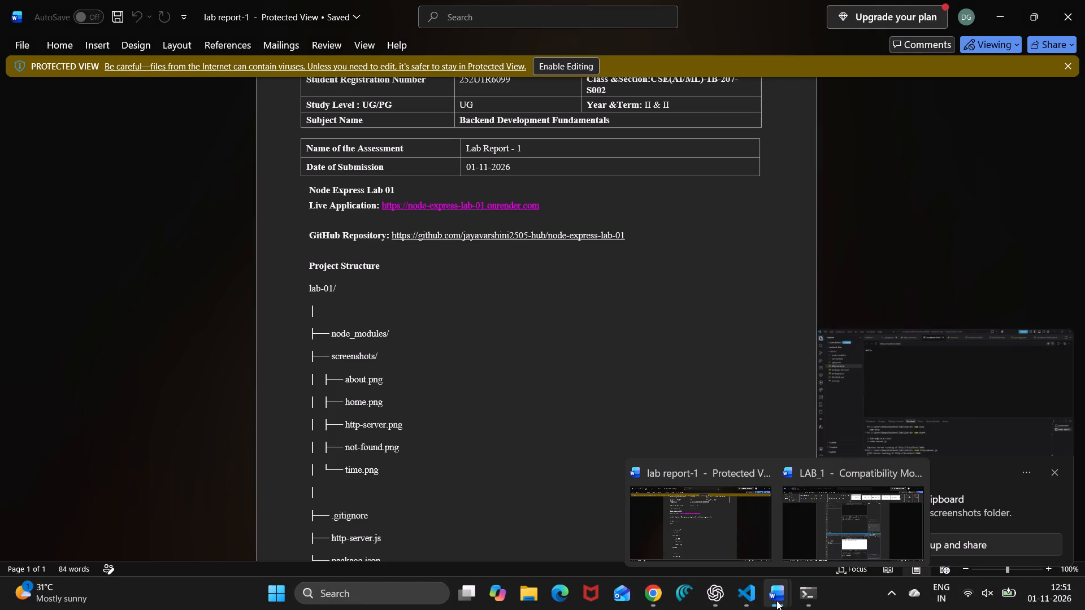
pyautogui.click(765, 476)
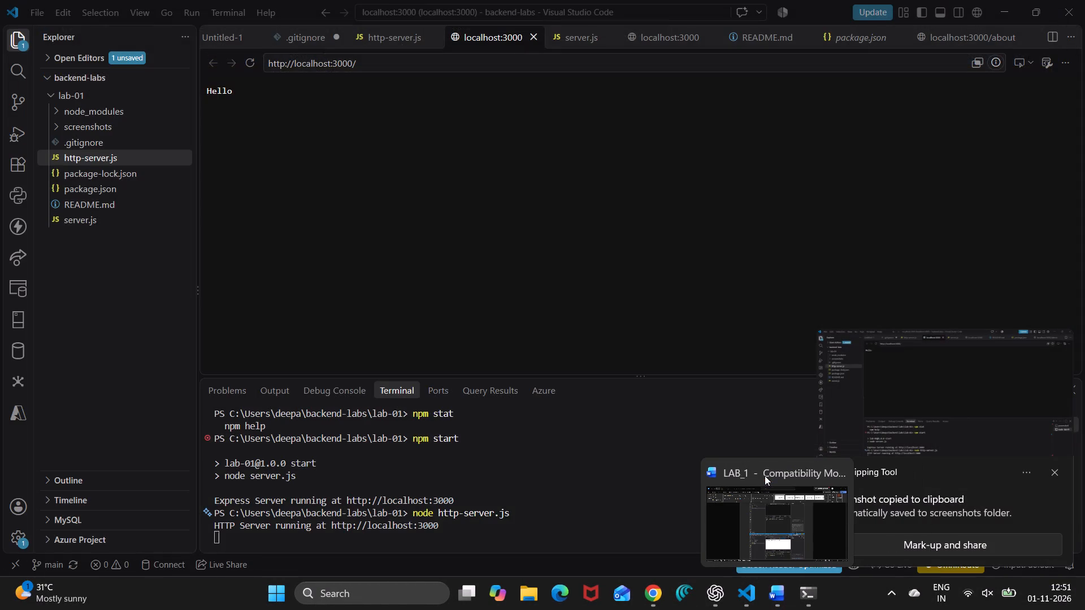
pyautogui.click(790, 519)
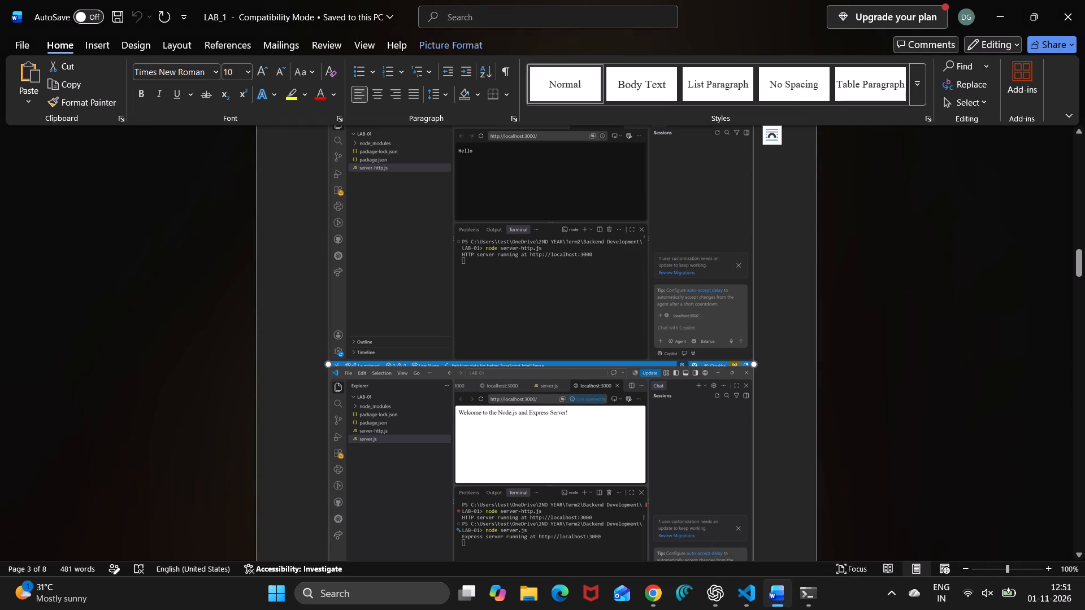
# Replace the old combined Visual Studio Code output picture on page 3 with the new HTTP server screenshot.
pyautogui.scroll(2, 633, 325)
pyautogui.click(572, 315)
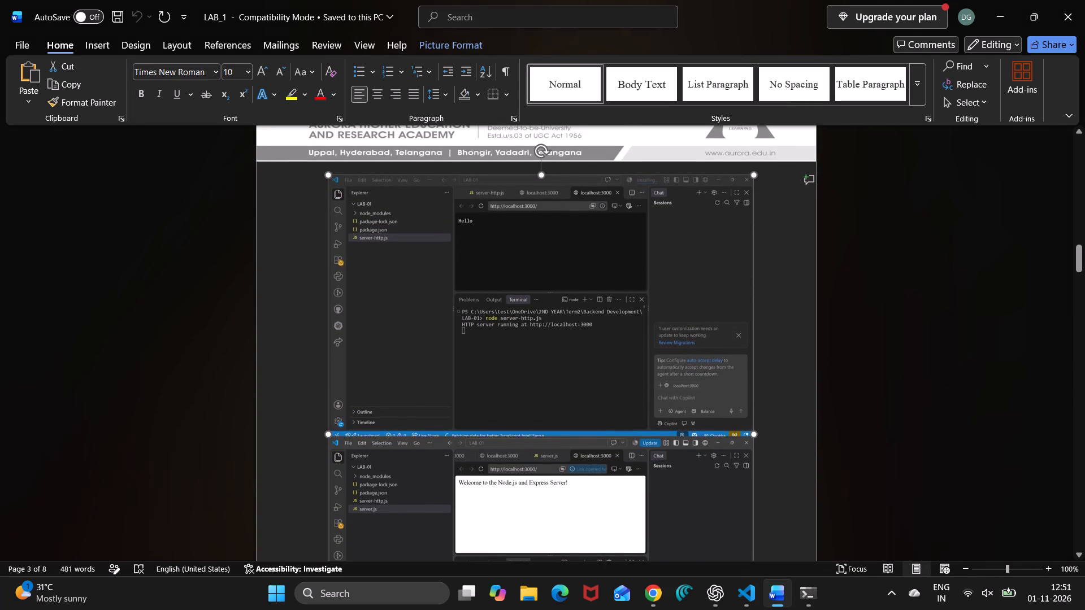
pyautogui.press('BackSpace')
pyautogui.hotkey('ctrl', 'v')
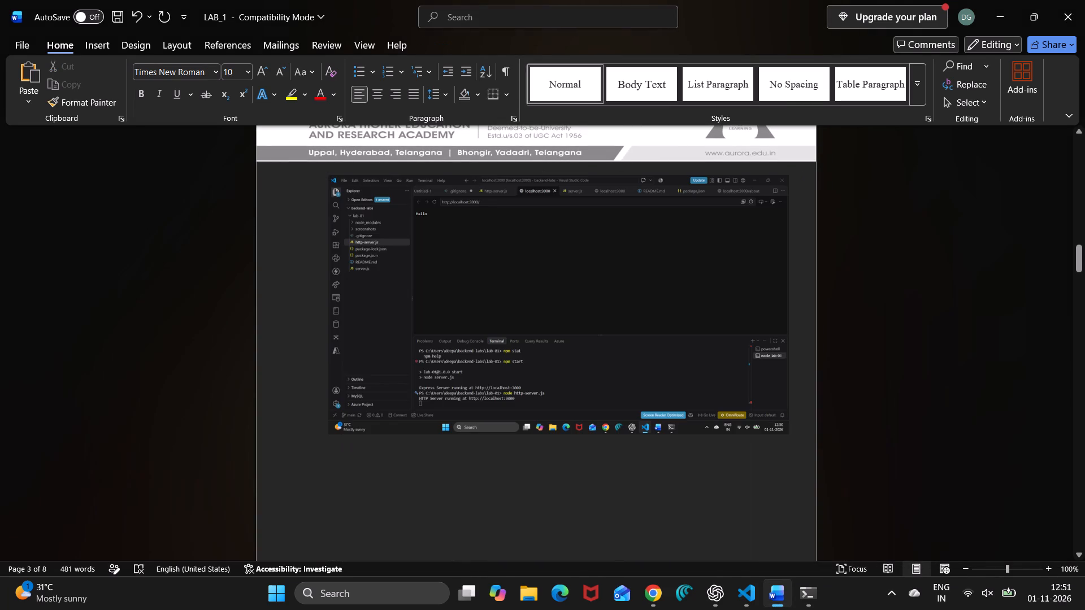
# Review the pages around the pasted screenshot, from the endpoints table to the browser output pictures on the following page.
pyautogui.scroll(5, 572, 315)
pyautogui.hscroll(1, 572, 315)
pyautogui.scroll(1, 572, 315)
pyautogui.hscroll(1, 572, 315)
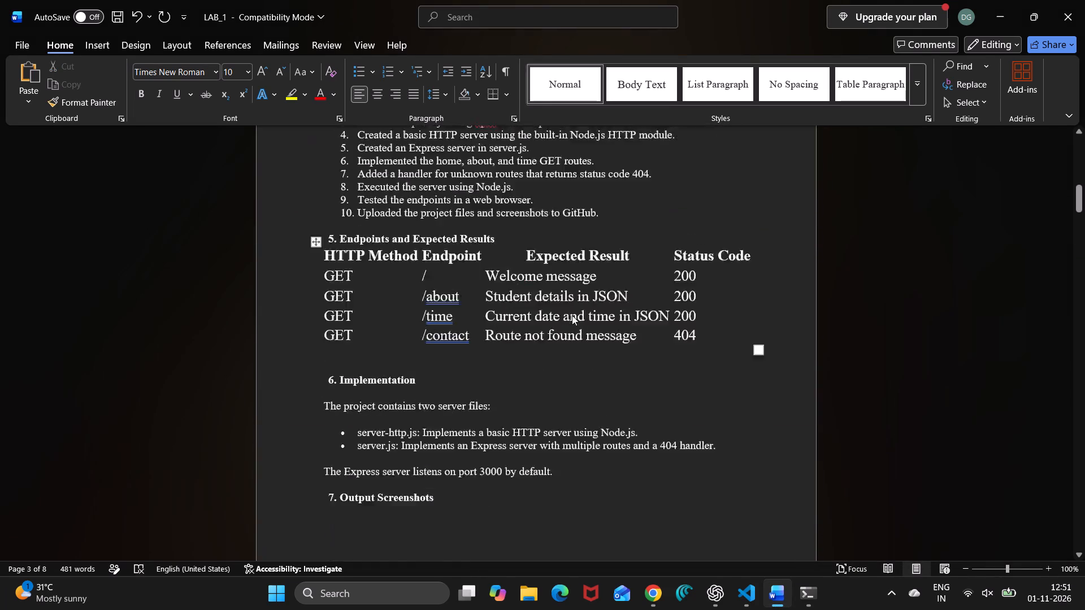
pyautogui.hscroll(2, 572, 315)
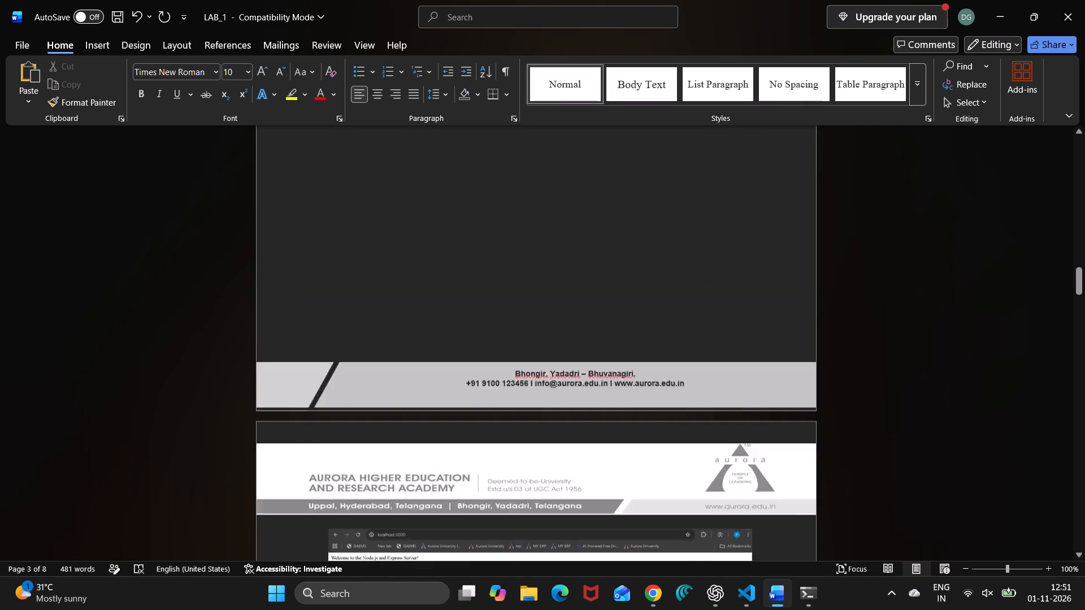
pyautogui.hscroll(1, 572, 315)
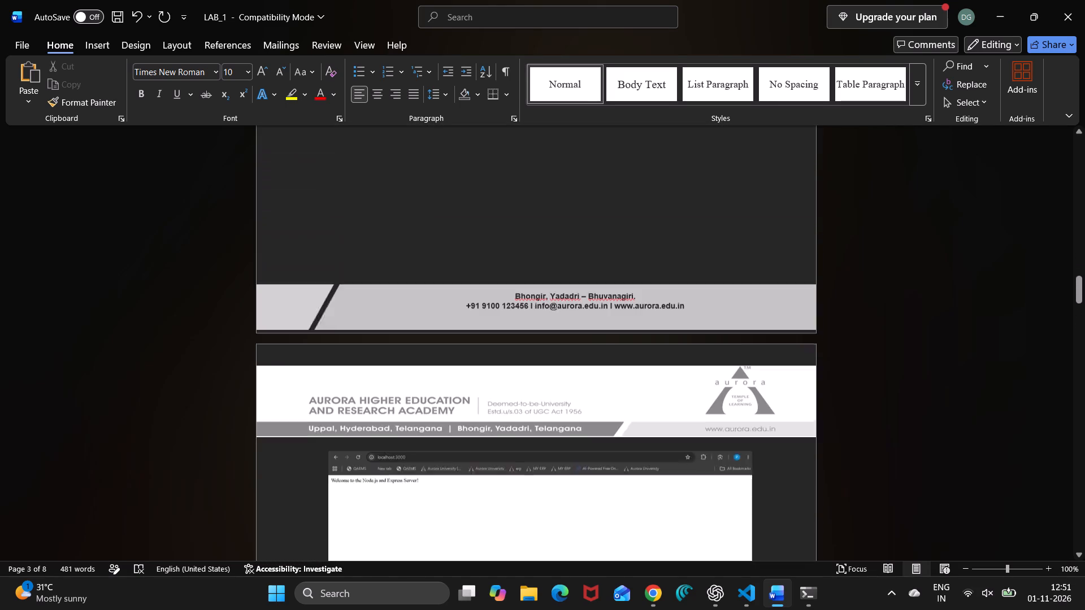
pyautogui.hscroll(1, 572, 315)
pyautogui.scroll(3, 572, 315)
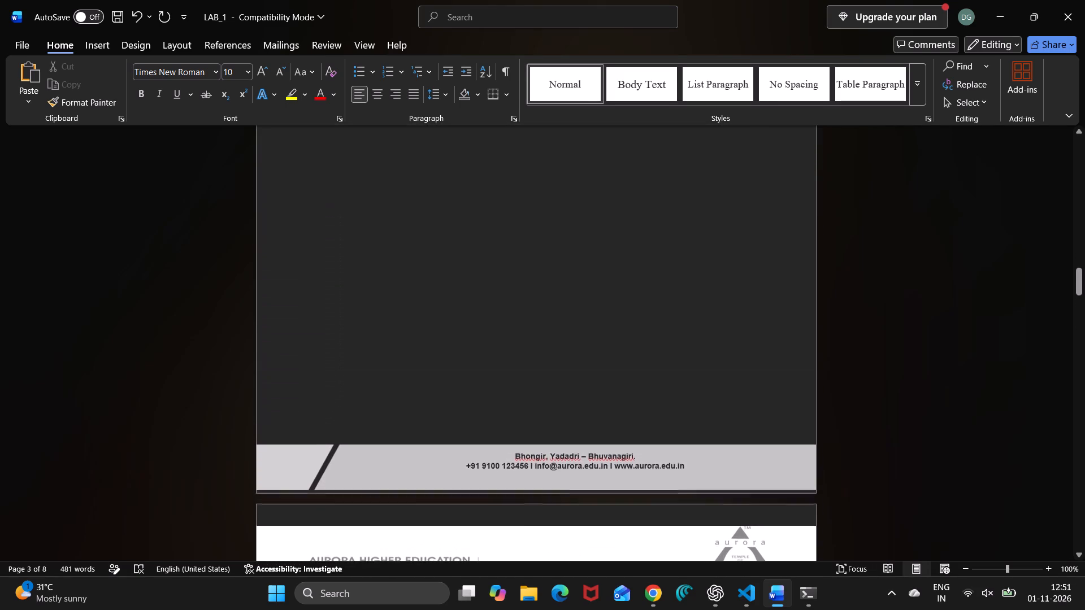
pyautogui.scroll(3, 572, 315)
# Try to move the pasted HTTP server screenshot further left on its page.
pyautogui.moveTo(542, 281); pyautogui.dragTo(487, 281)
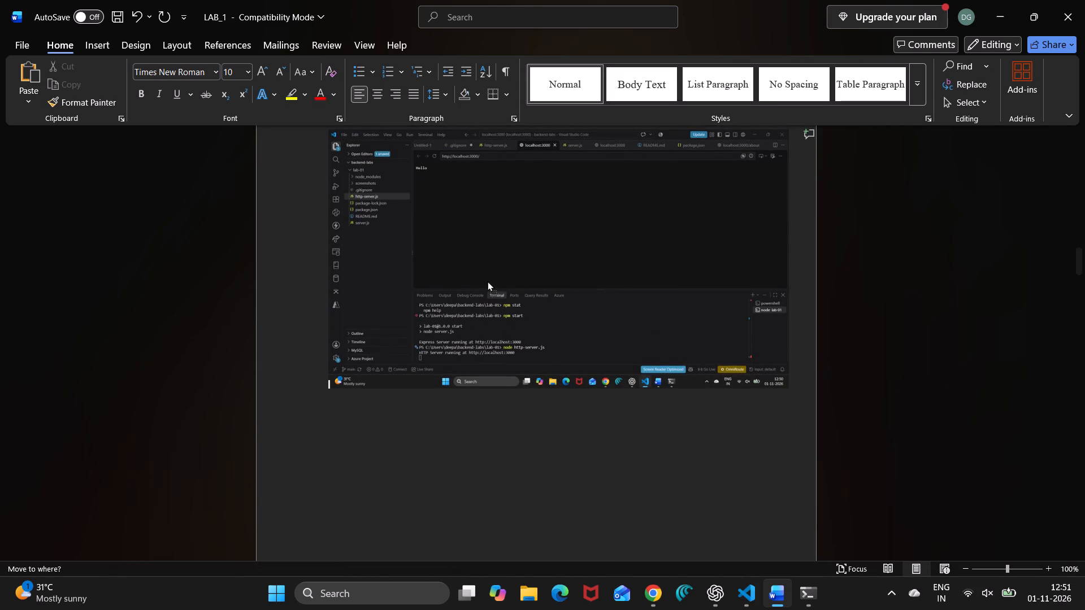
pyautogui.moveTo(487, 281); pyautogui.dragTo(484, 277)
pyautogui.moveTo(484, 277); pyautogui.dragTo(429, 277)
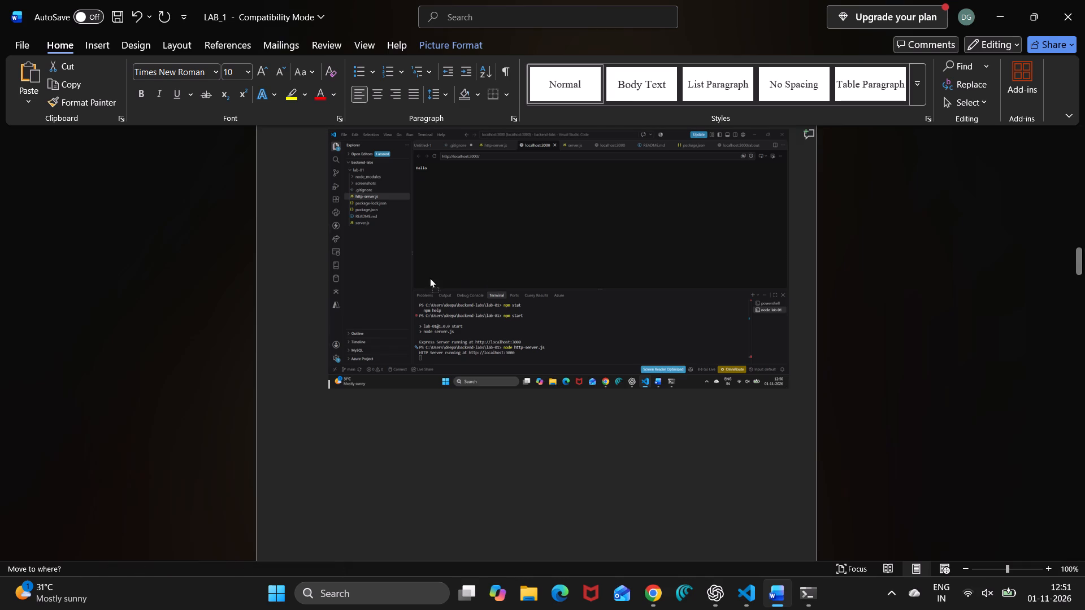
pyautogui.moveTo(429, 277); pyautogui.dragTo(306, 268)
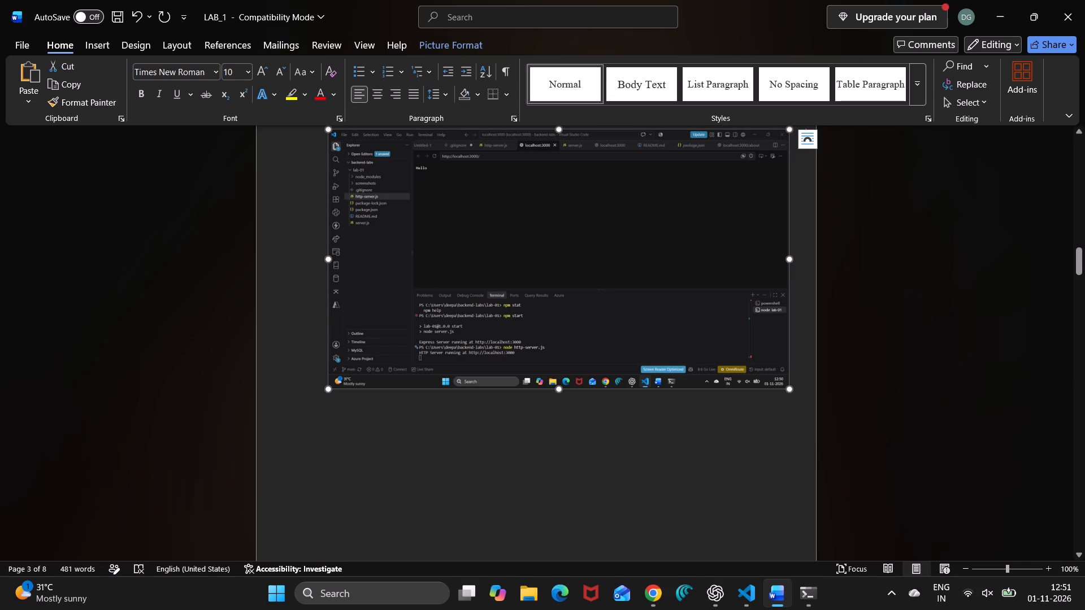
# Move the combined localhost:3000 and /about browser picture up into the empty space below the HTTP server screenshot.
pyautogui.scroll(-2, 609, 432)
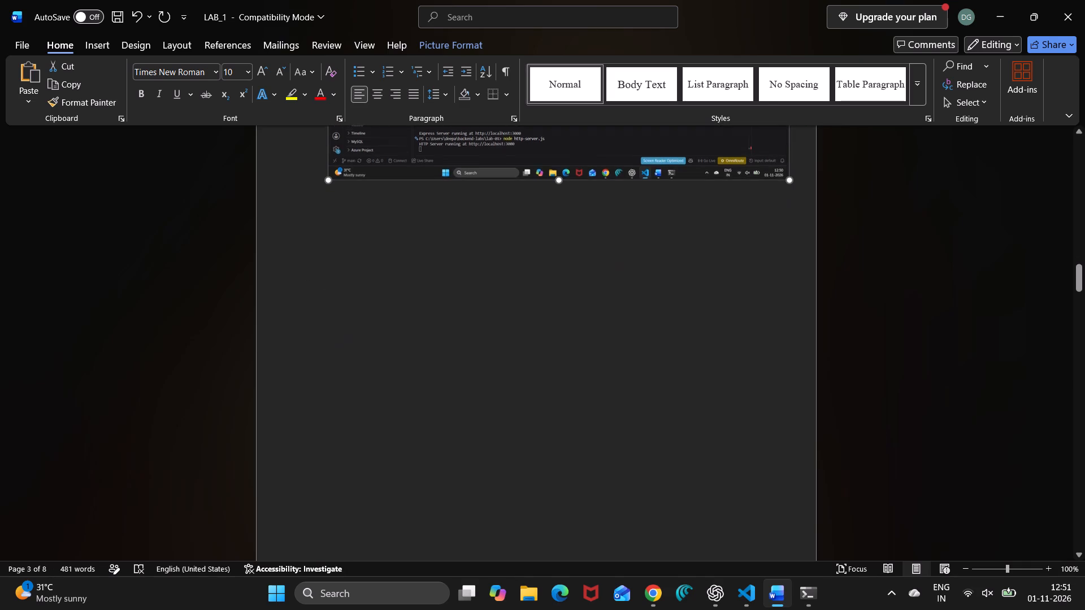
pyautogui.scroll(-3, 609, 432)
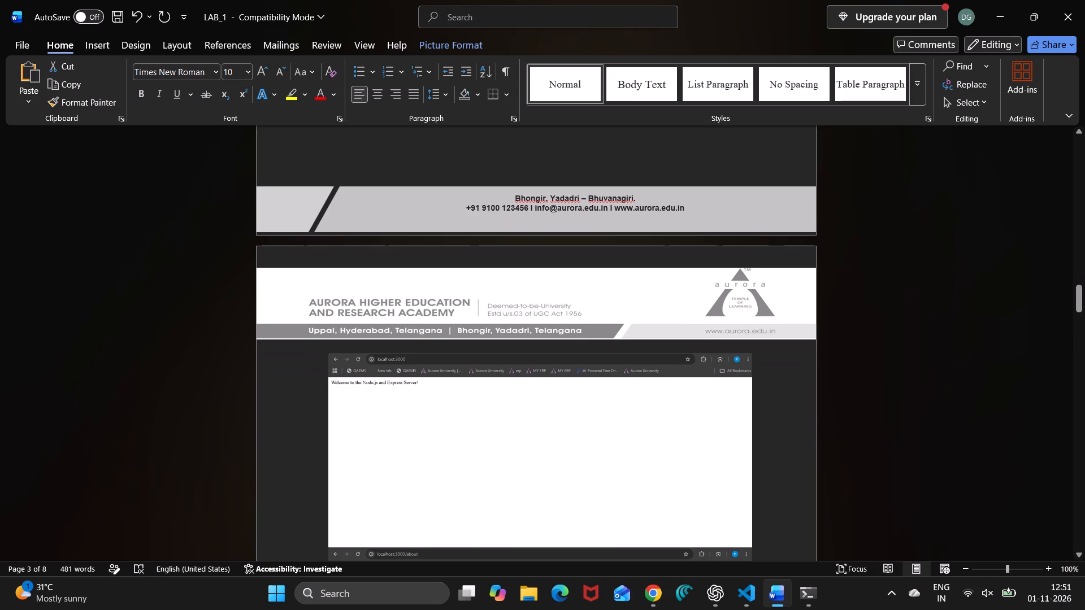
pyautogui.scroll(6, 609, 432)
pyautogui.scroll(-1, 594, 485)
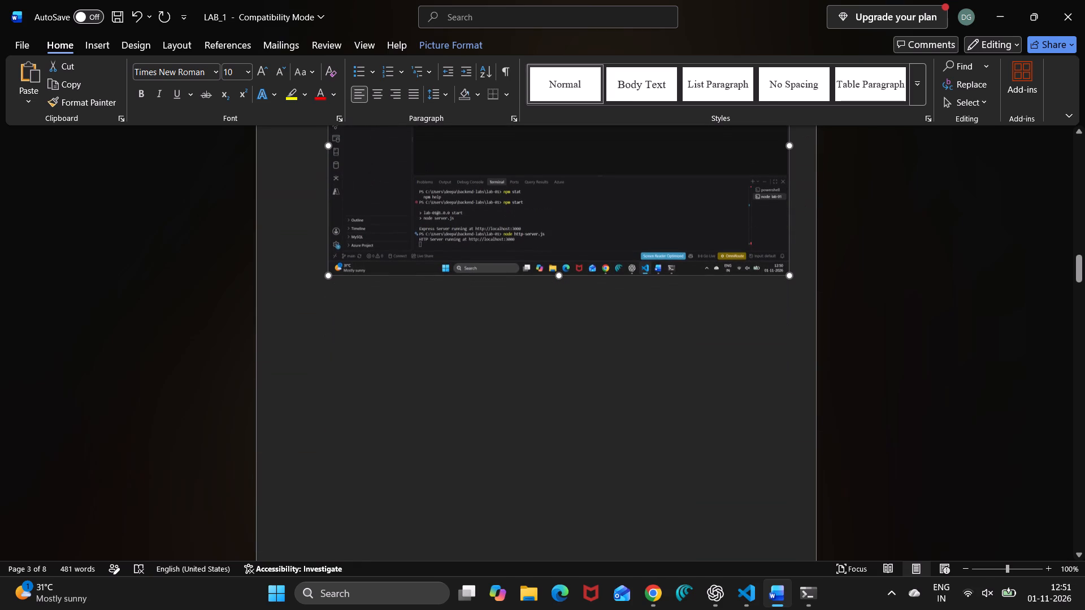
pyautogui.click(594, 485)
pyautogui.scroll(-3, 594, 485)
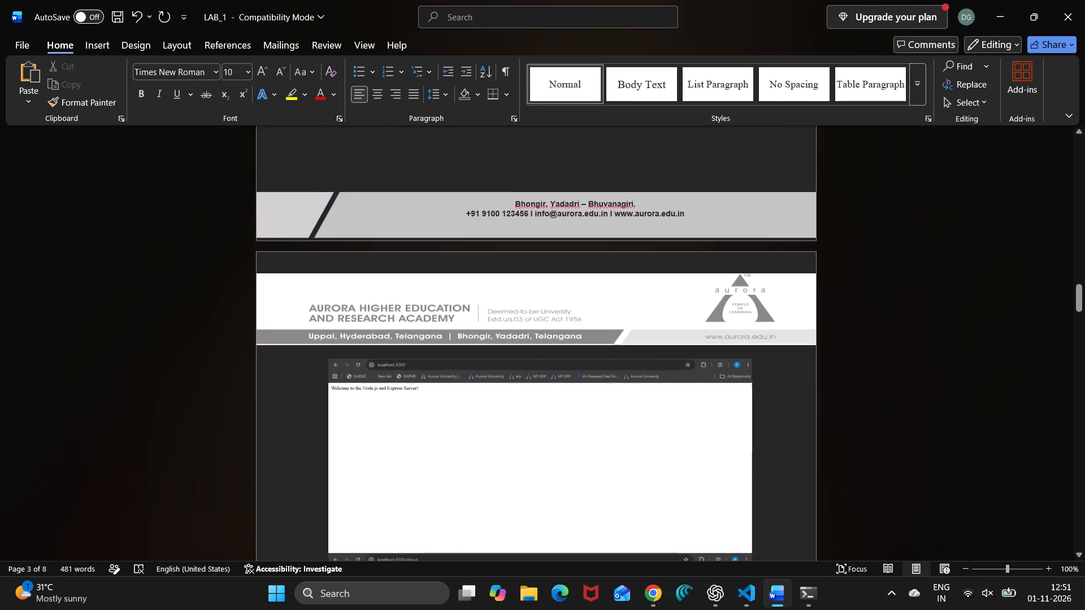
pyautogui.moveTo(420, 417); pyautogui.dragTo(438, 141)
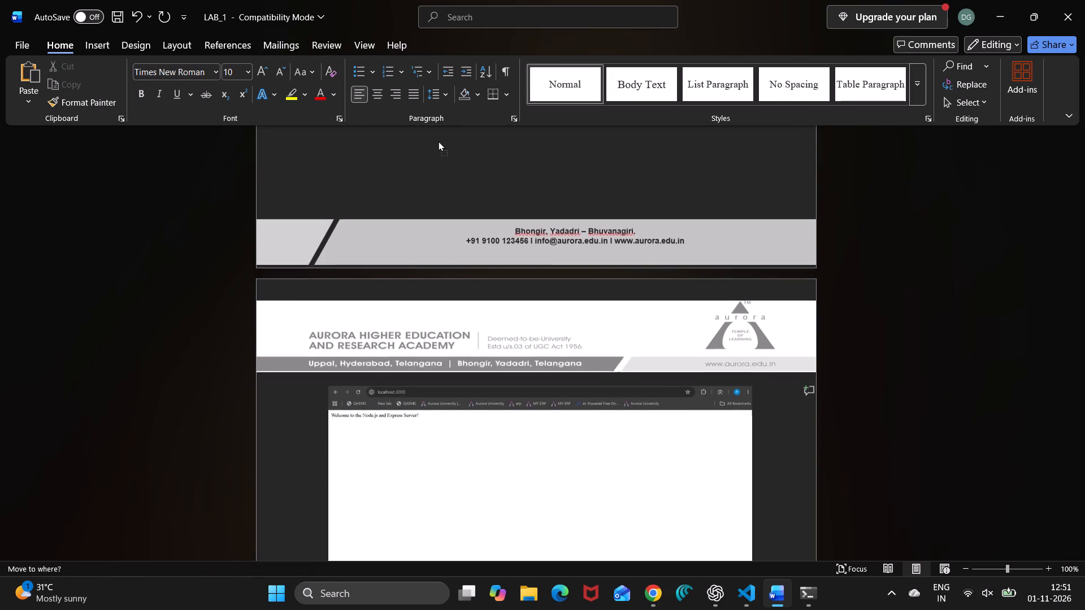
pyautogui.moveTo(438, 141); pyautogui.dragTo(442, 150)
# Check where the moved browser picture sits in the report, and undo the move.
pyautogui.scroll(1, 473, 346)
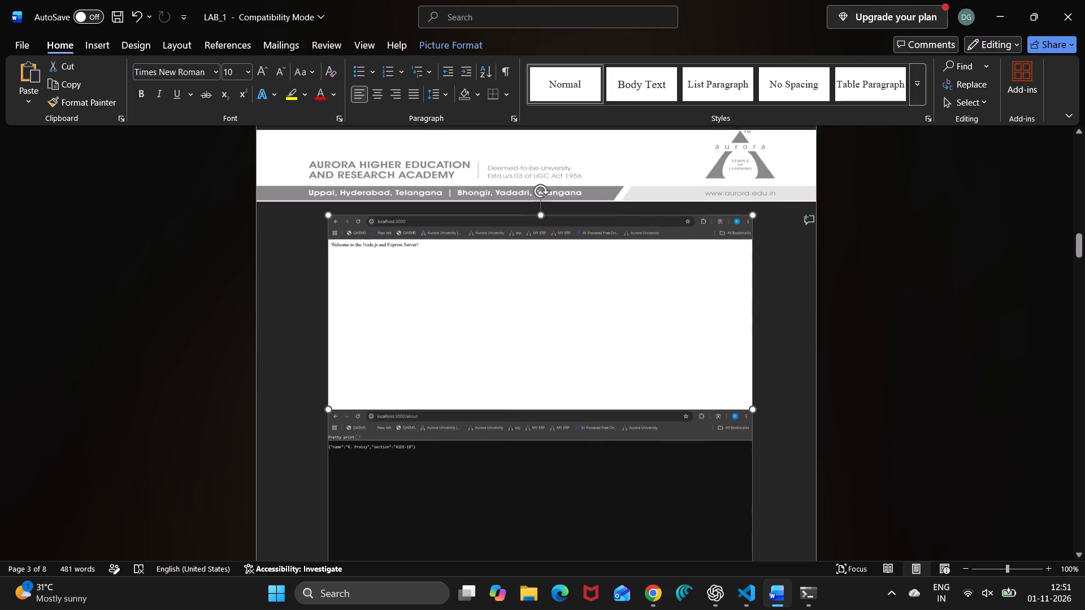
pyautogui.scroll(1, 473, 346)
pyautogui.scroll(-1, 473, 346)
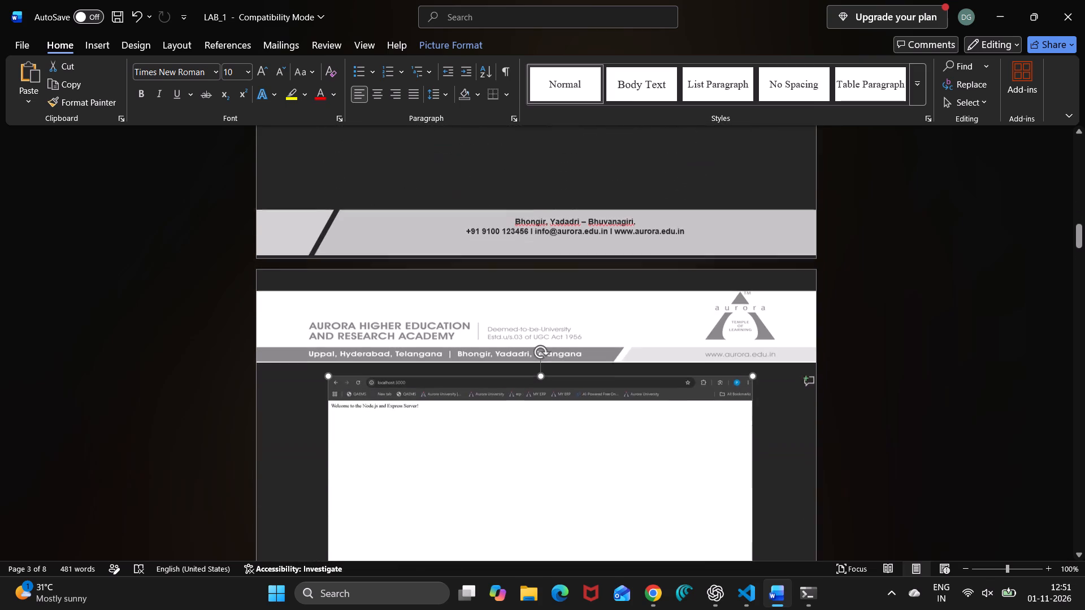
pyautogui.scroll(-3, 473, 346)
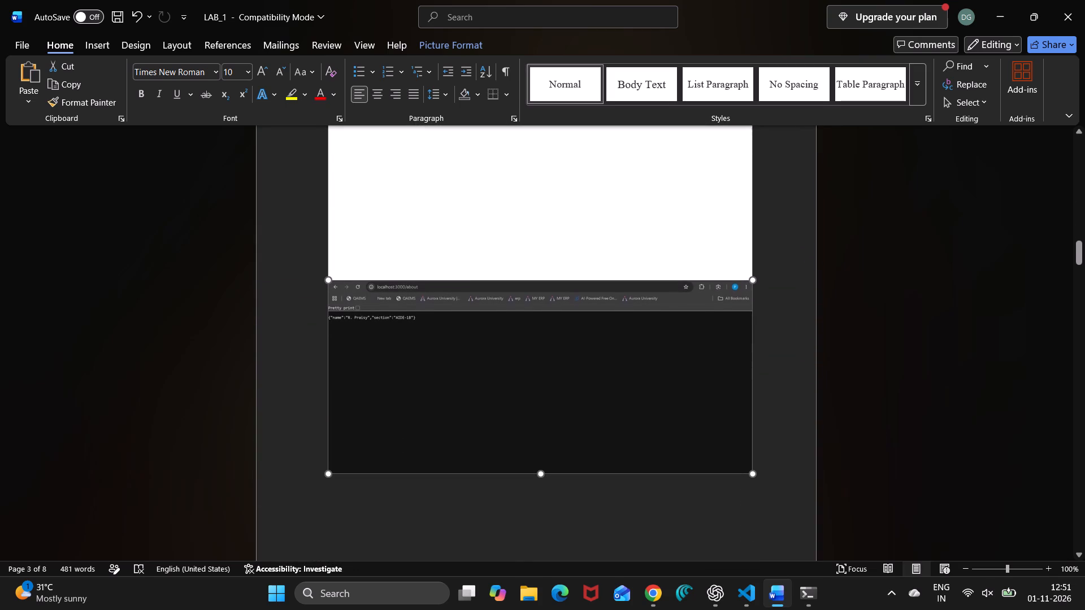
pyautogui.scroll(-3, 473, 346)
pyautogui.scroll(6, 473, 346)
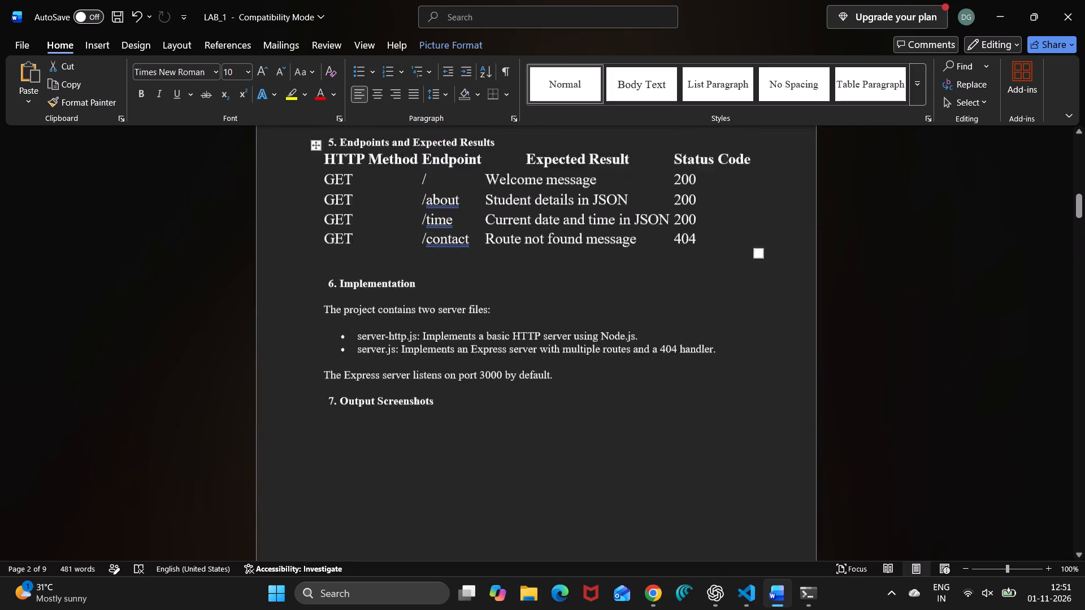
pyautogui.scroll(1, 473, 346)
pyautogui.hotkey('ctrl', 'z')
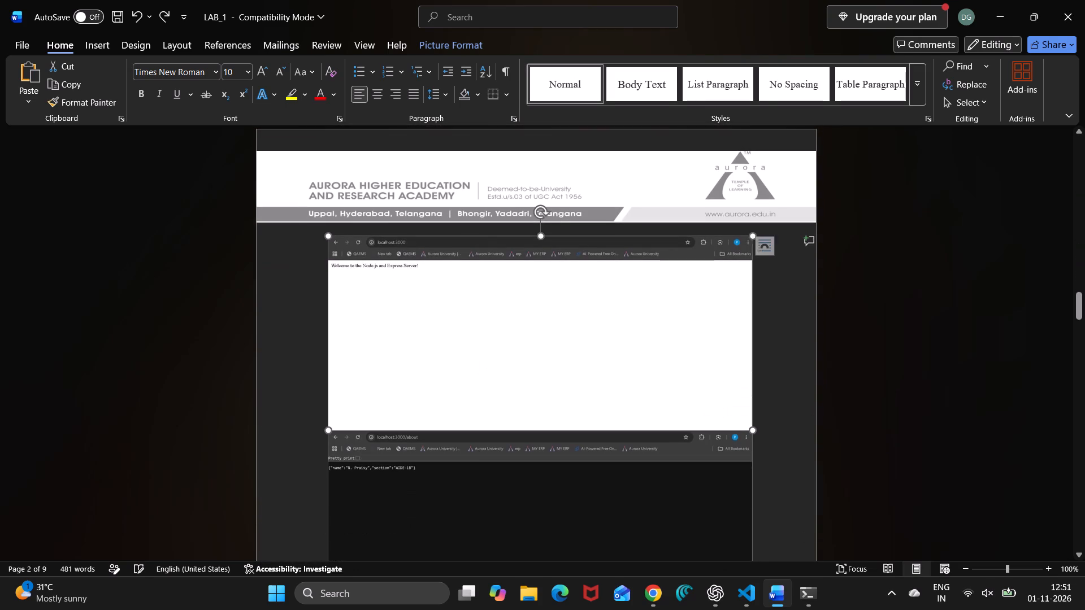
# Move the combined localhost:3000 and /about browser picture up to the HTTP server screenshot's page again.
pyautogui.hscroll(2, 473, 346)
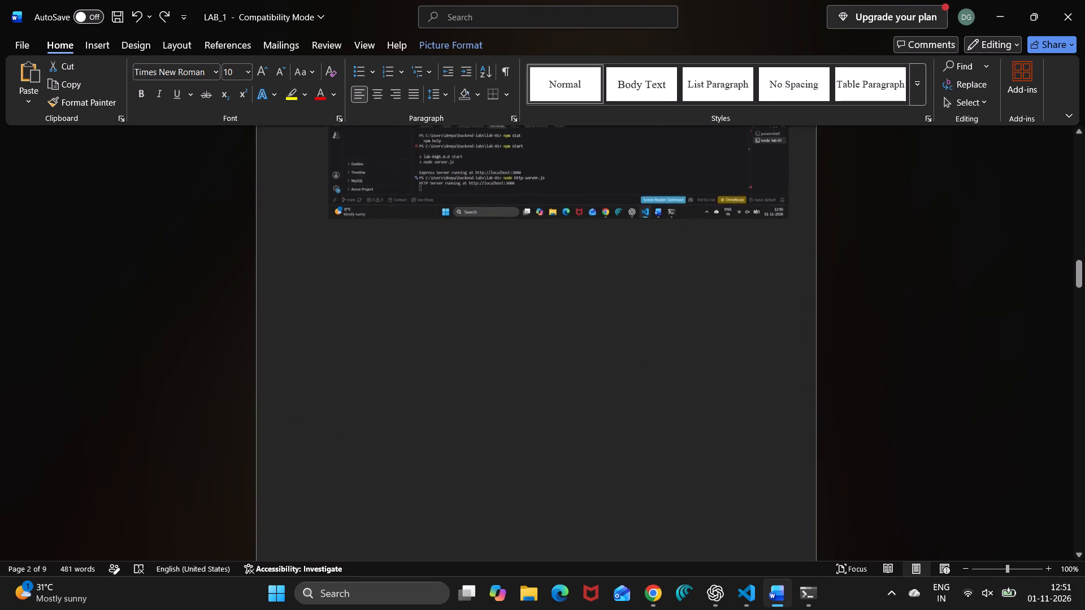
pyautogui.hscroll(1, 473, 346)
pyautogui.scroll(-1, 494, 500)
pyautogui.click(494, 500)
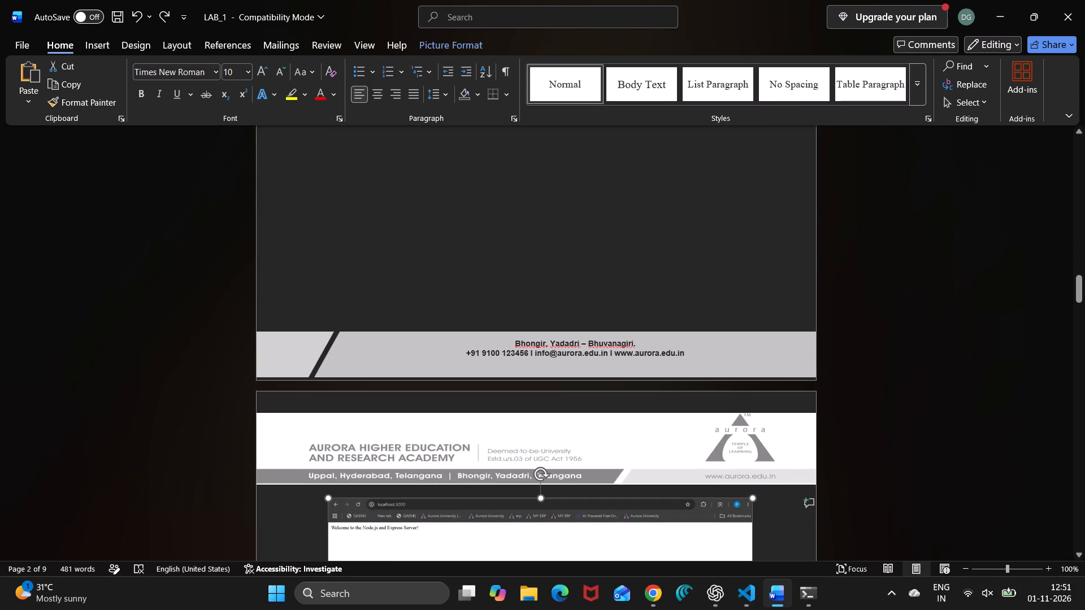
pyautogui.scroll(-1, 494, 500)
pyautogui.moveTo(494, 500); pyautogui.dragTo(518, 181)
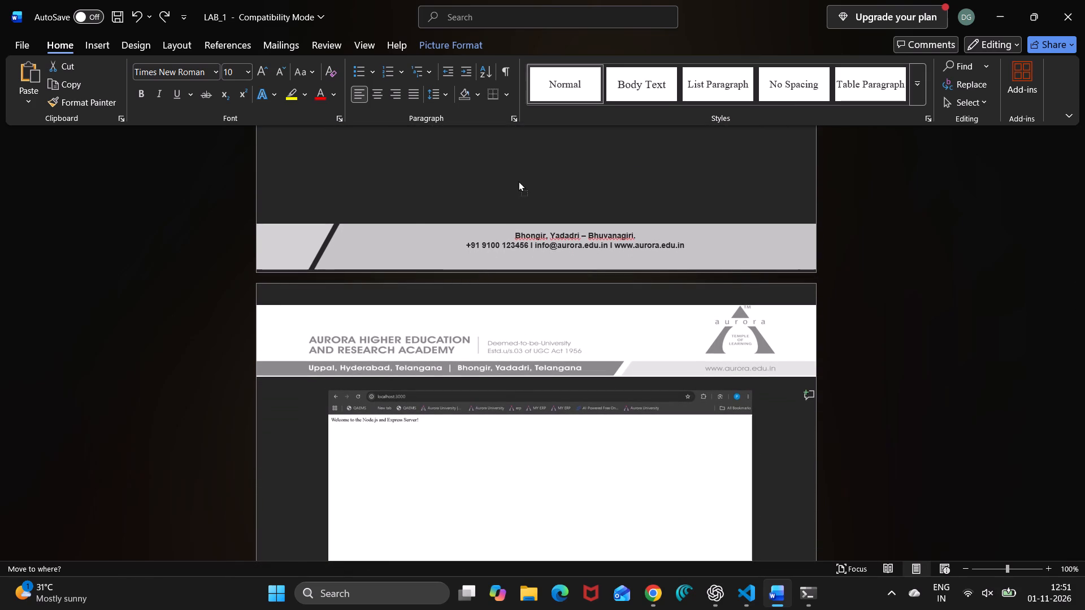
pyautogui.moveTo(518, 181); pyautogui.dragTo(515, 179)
# Check the report's layout from the title page through Output Screenshots to the moved browser picture.
pyautogui.scroll(2, 499, 346)
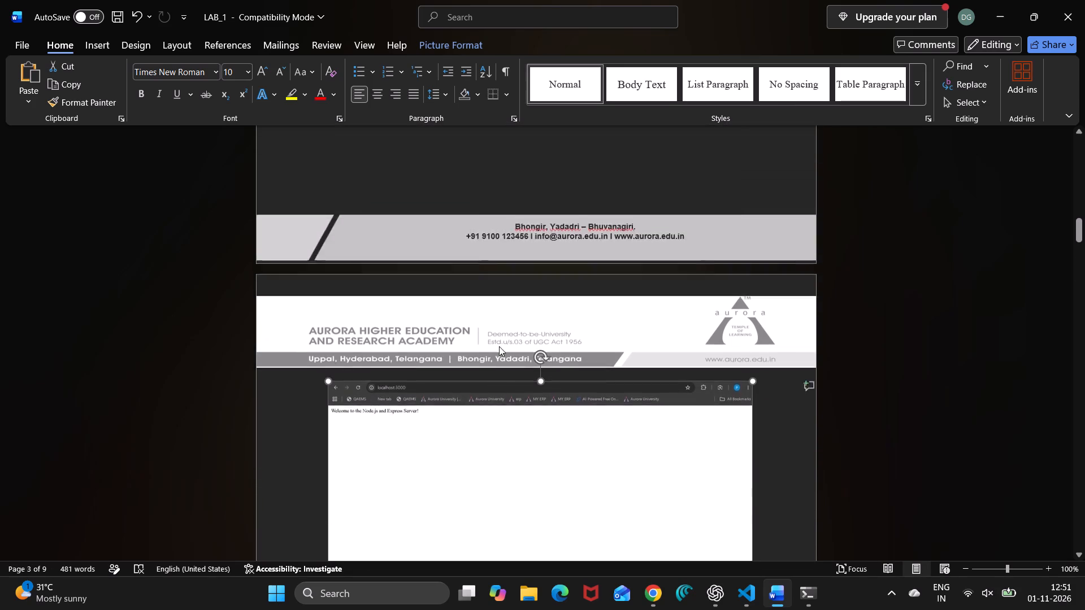
pyautogui.scroll(14, 499, 346)
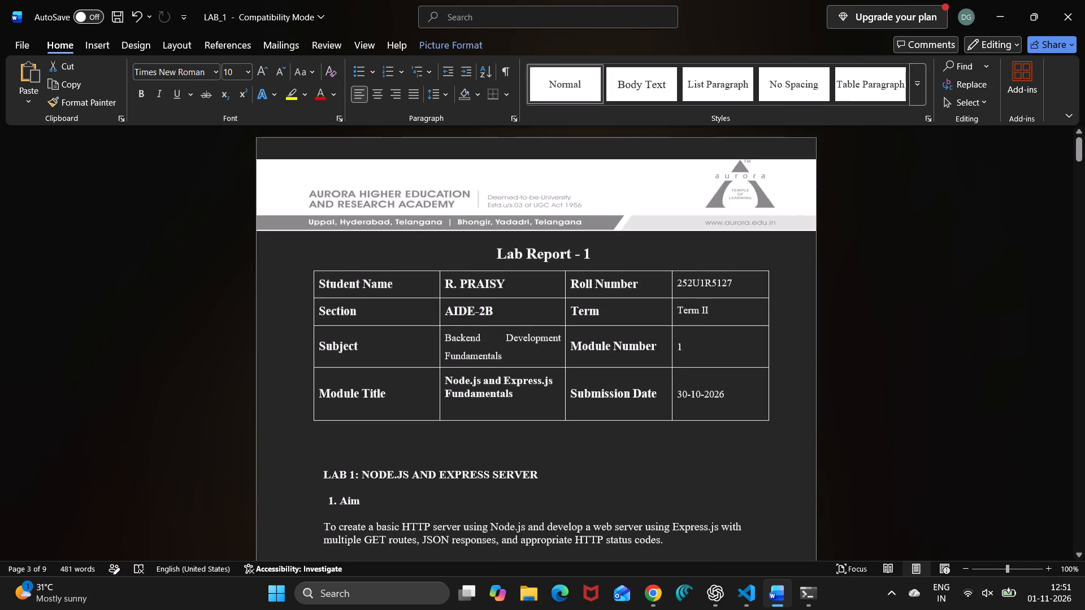
pyautogui.scroll(-9, 499, 346)
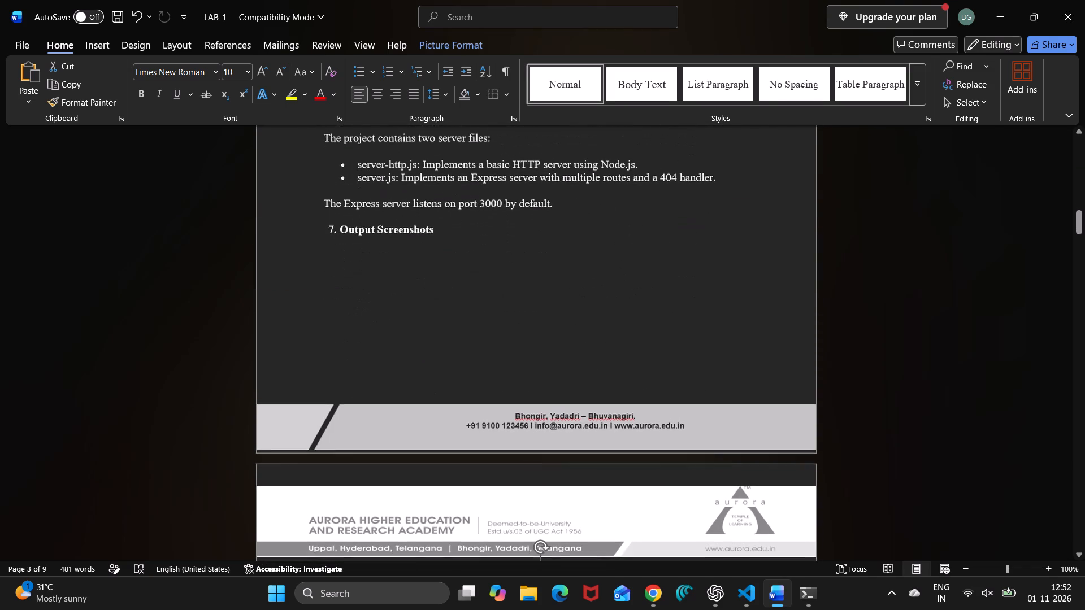
pyautogui.scroll(-3, 499, 346)
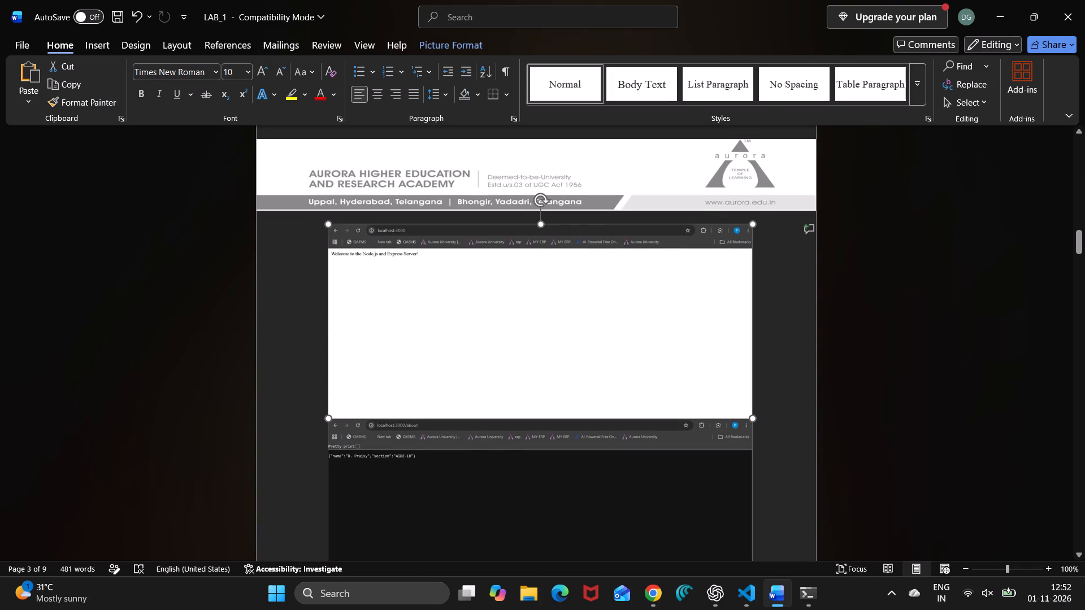
# Delete the old combined picture of the localhost:3000 welcome page and /about output on page 3.
pyautogui.click(763, 402)
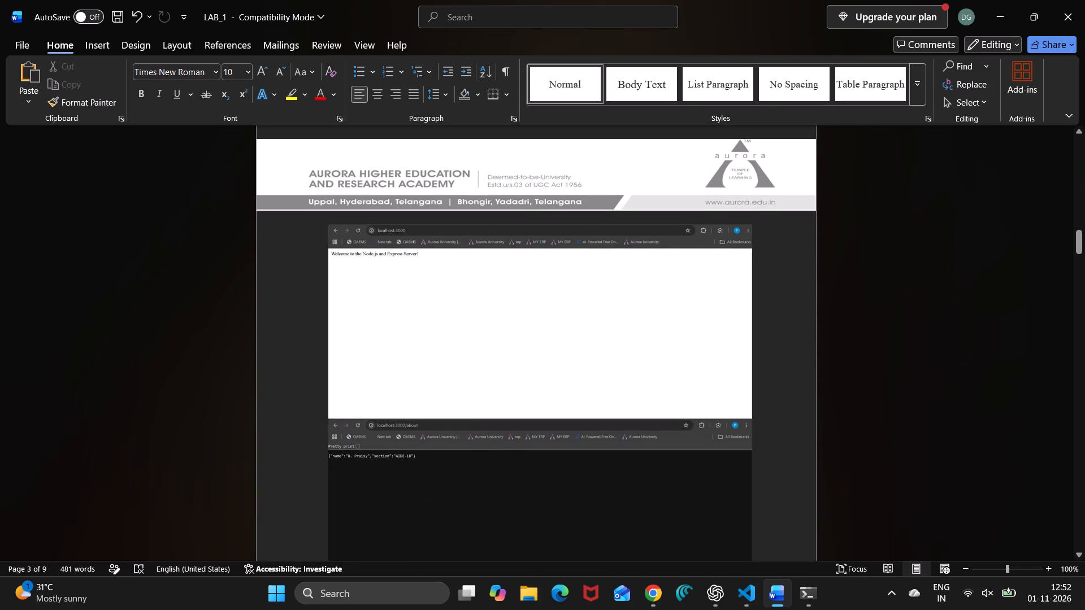
pyautogui.scroll(-1, 372, 446)
pyautogui.click(372, 446)
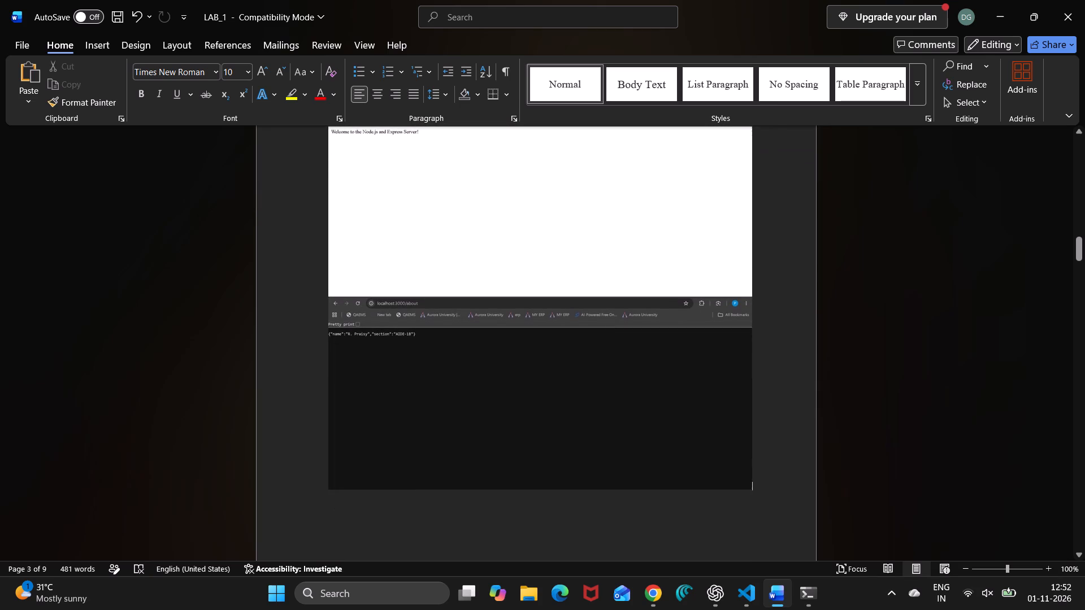
pyautogui.moveTo(381, 439); pyautogui.dragTo(372, 534)
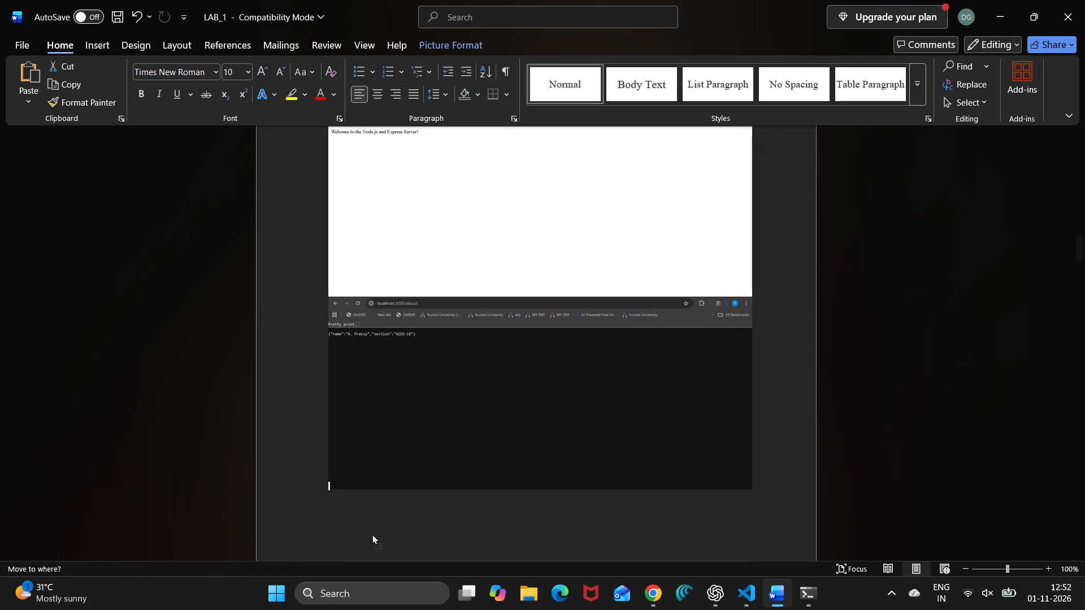
pyautogui.moveTo(372, 534); pyautogui.dragTo(372, 533)
pyautogui.press('BackSpace')
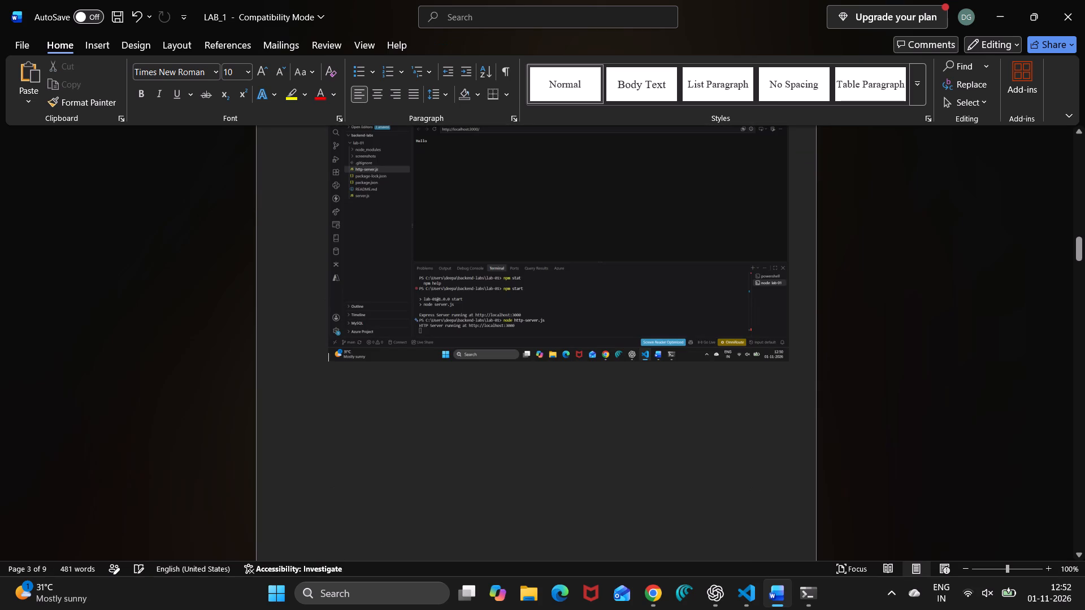
pyautogui.hscroll(1, 488, 448)
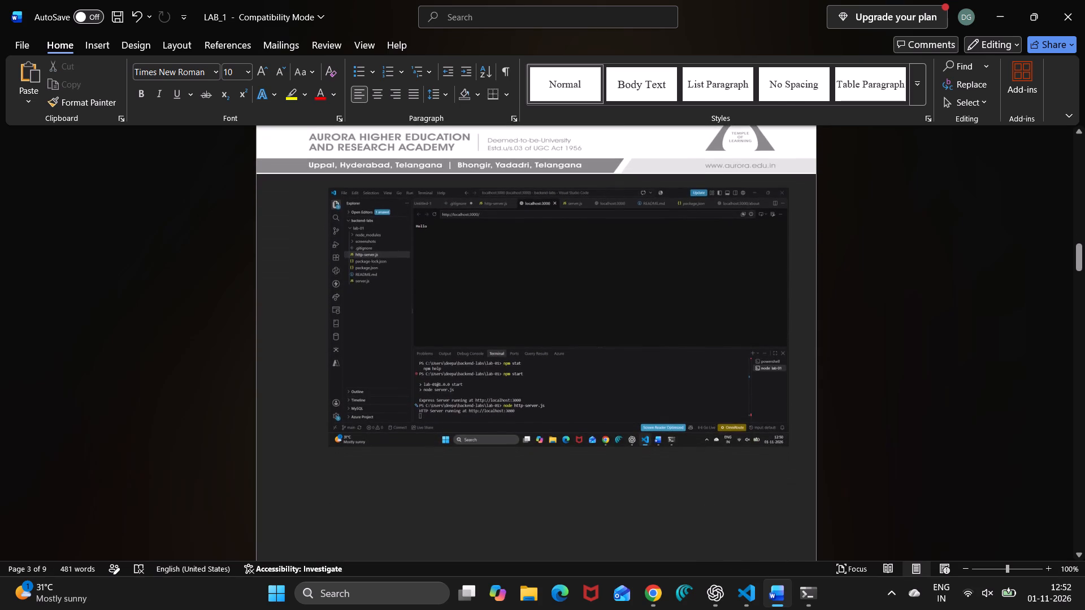
# Check the pages after the deleted picture, and undo all the recent picture edits in the report.
pyautogui.scroll(-6, 488, 448)
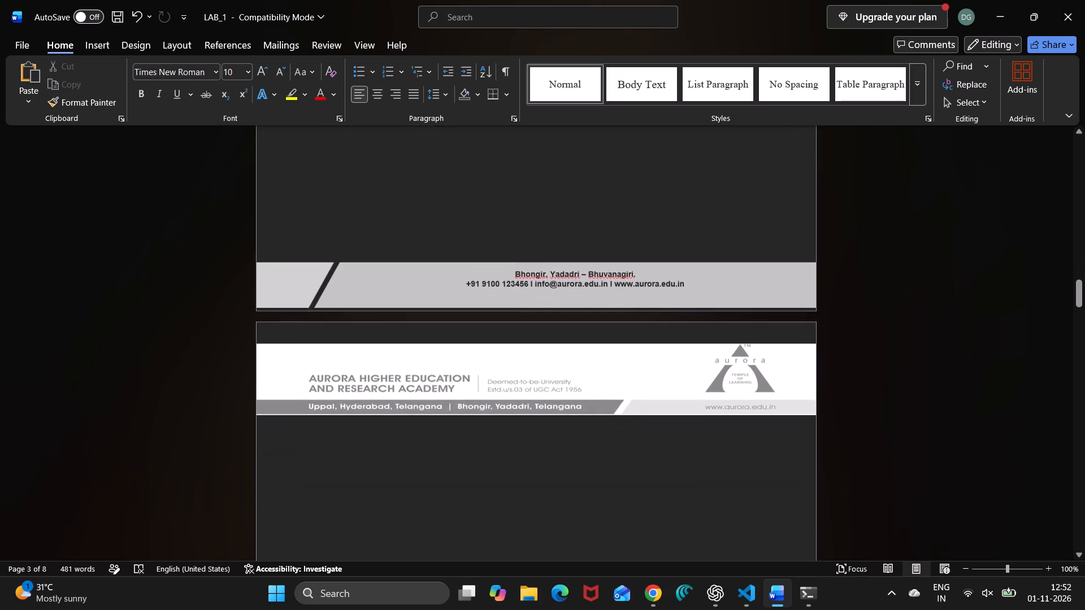
pyautogui.scroll(-4, 488, 448)
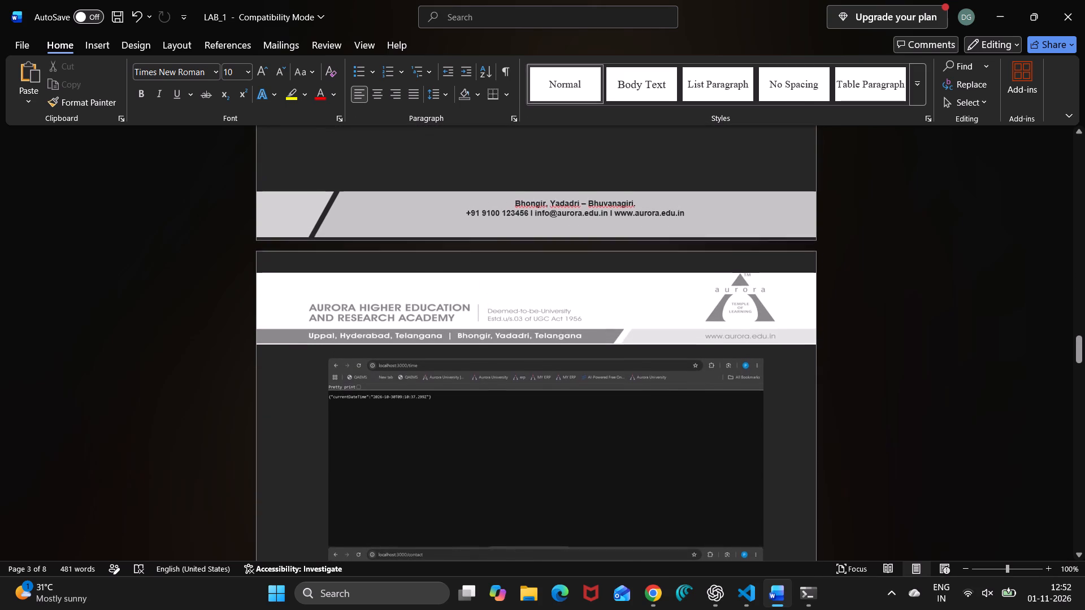
pyautogui.hotkey('ctrl', 'z')
pyautogui.hotkey('ctrl', 'z')
pyautogui.hotkey('ctrl', 'z')
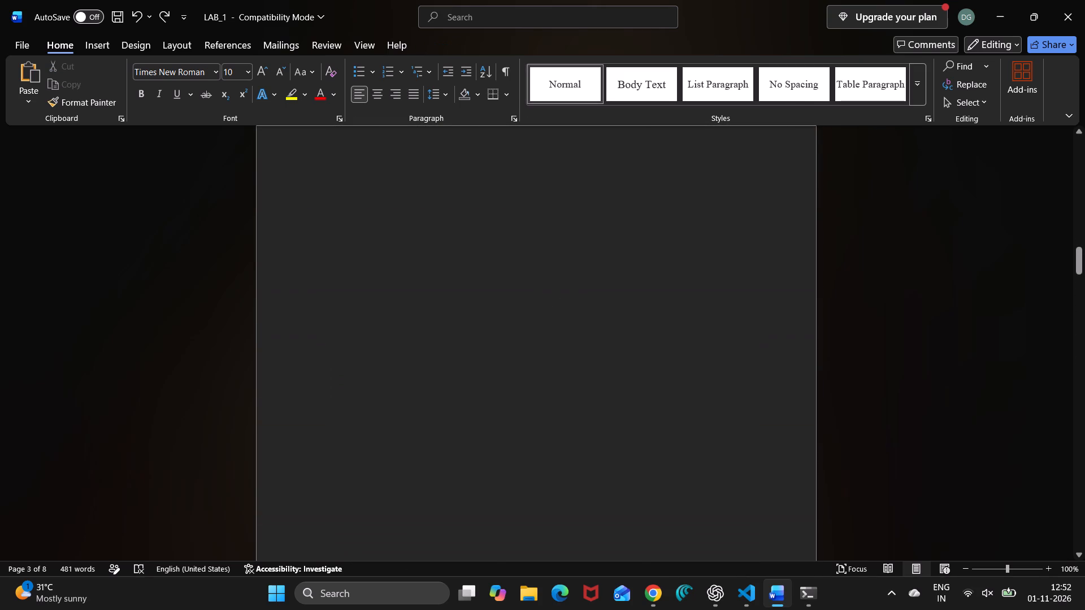
pyautogui.hotkey('ctrl', 'z')
# Replace the old grouped HTTP and Express server screenshots on page 3 with the copied screenshot of the HTTP server's Hello output.
pyautogui.scroll(3, 488, 448)
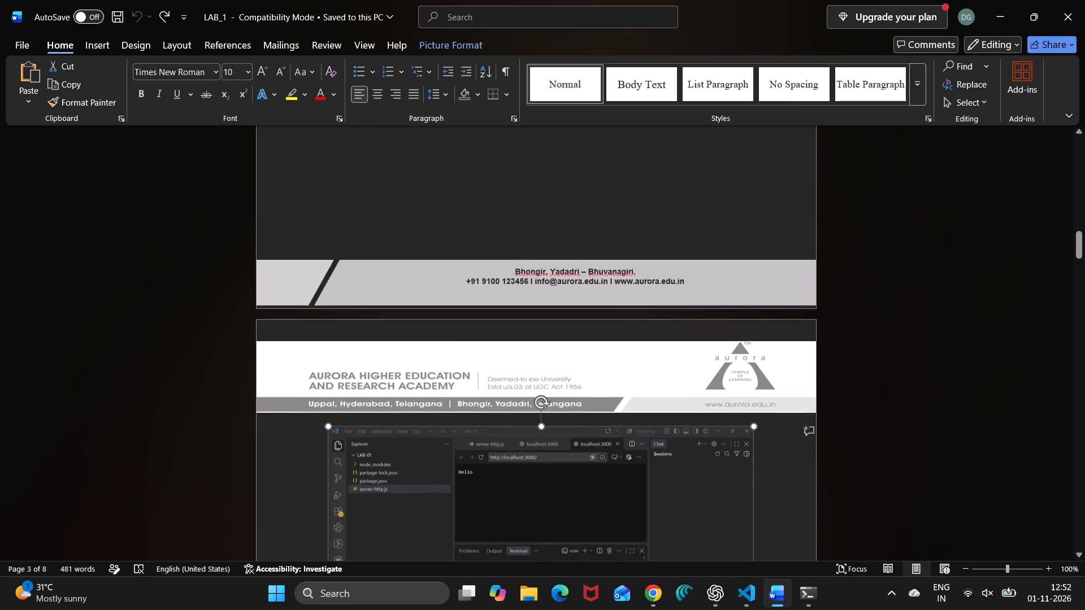
pyautogui.scroll(2, 488, 448)
pyautogui.scroll(-5, 488, 448)
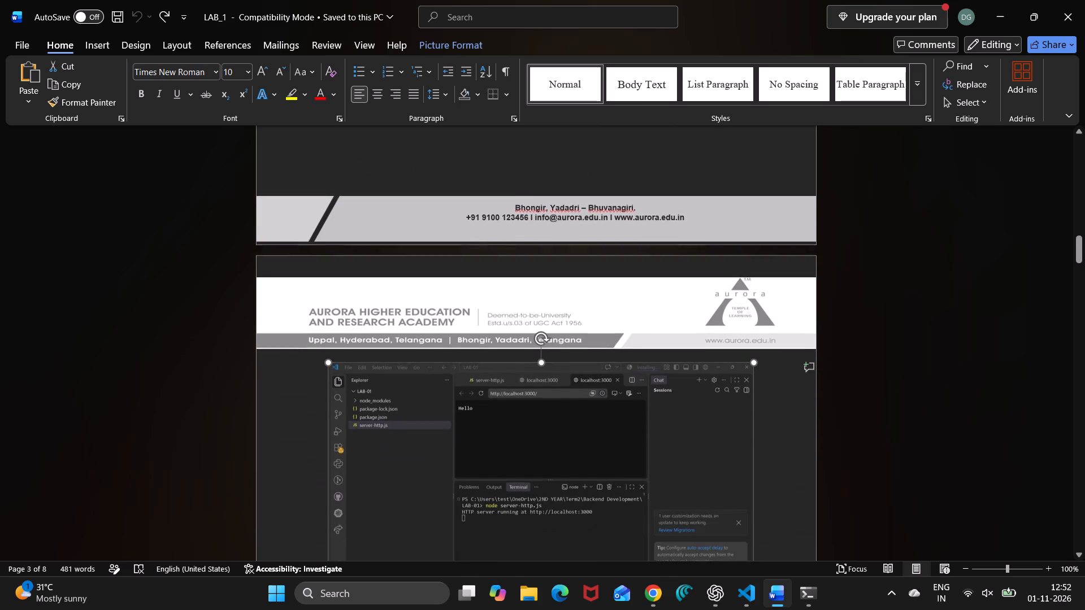
pyautogui.scroll(-3, 488, 448)
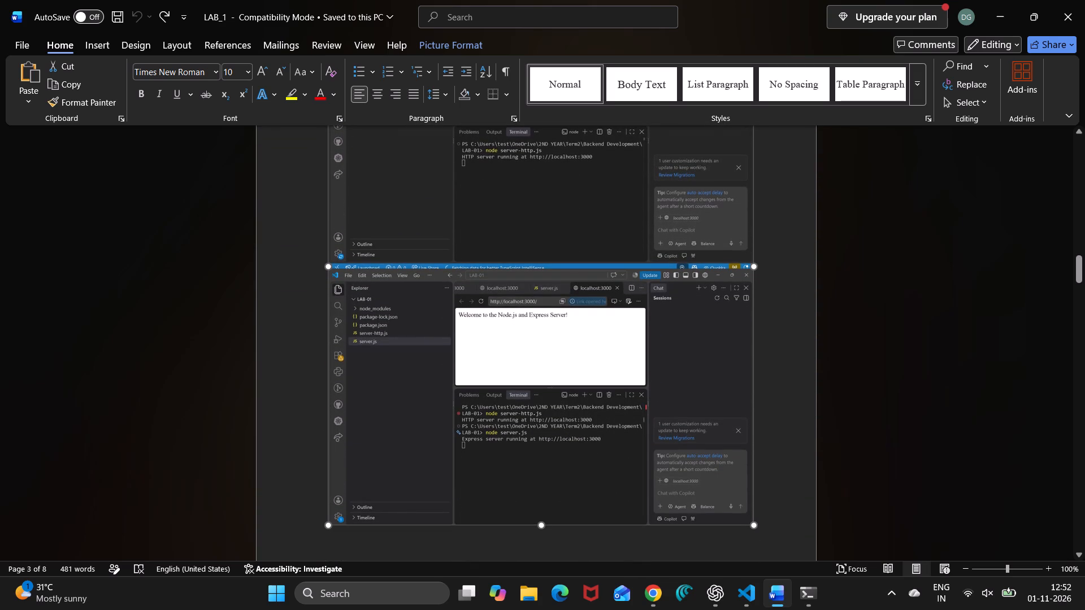
pyautogui.scroll(1, 488, 448)
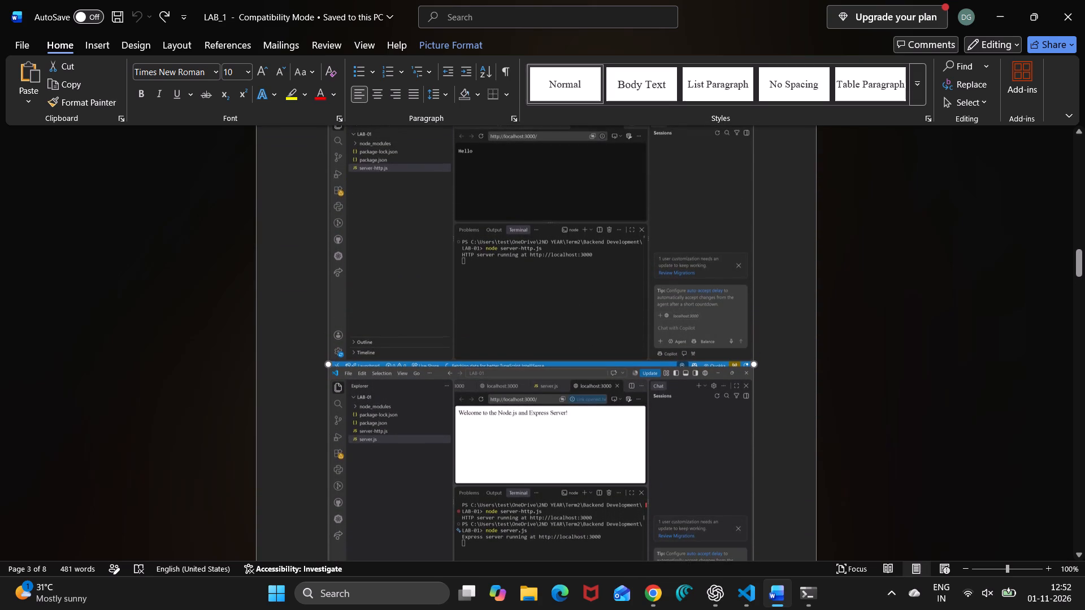
pyautogui.click(531, 300)
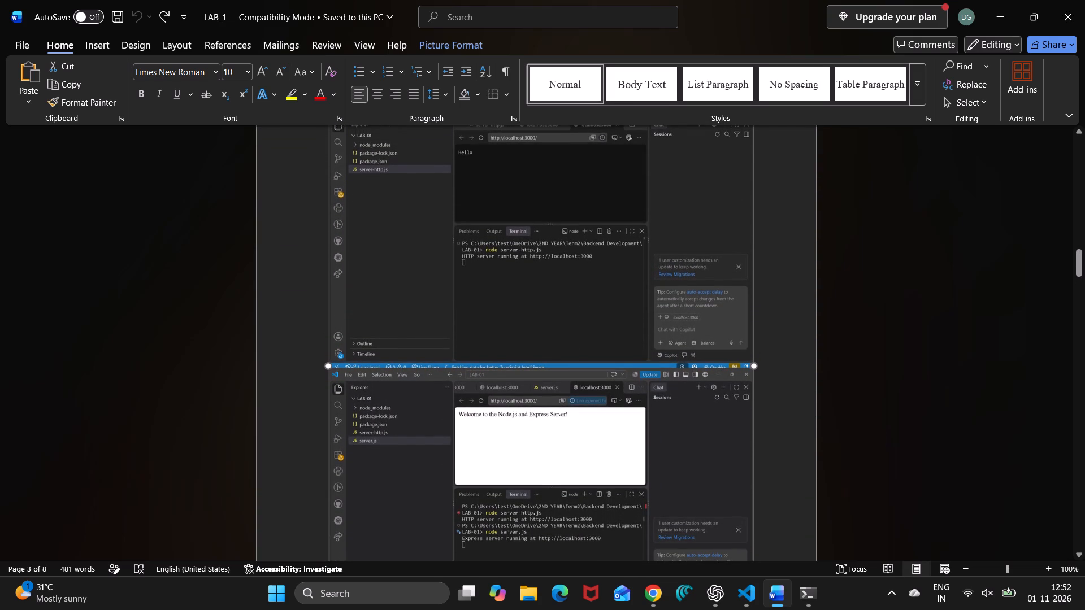
pyautogui.press('BackSpace')
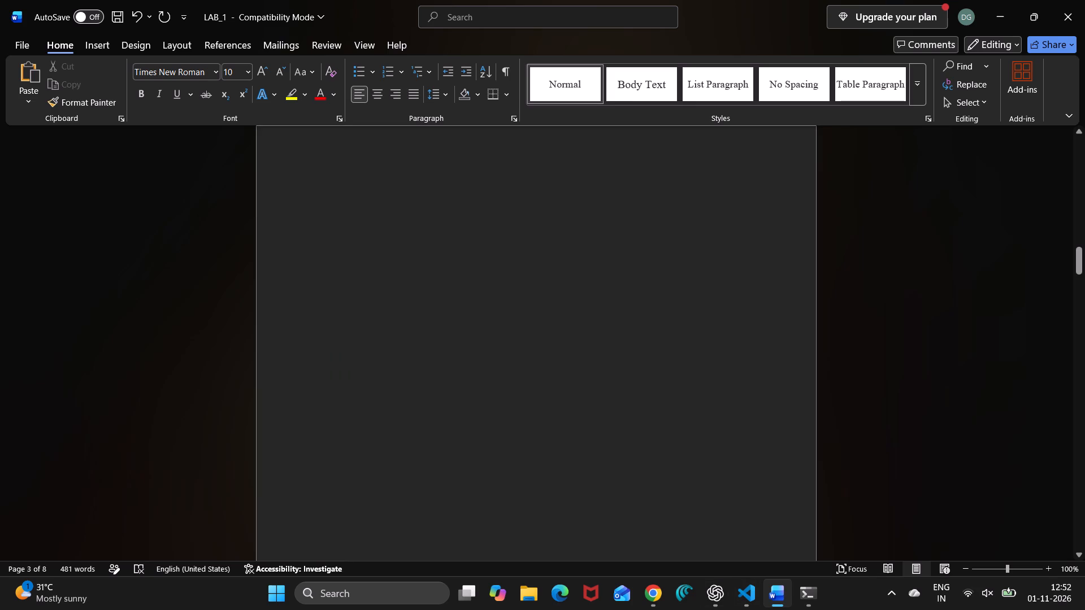
pyautogui.hotkey('ctrl', 'v')
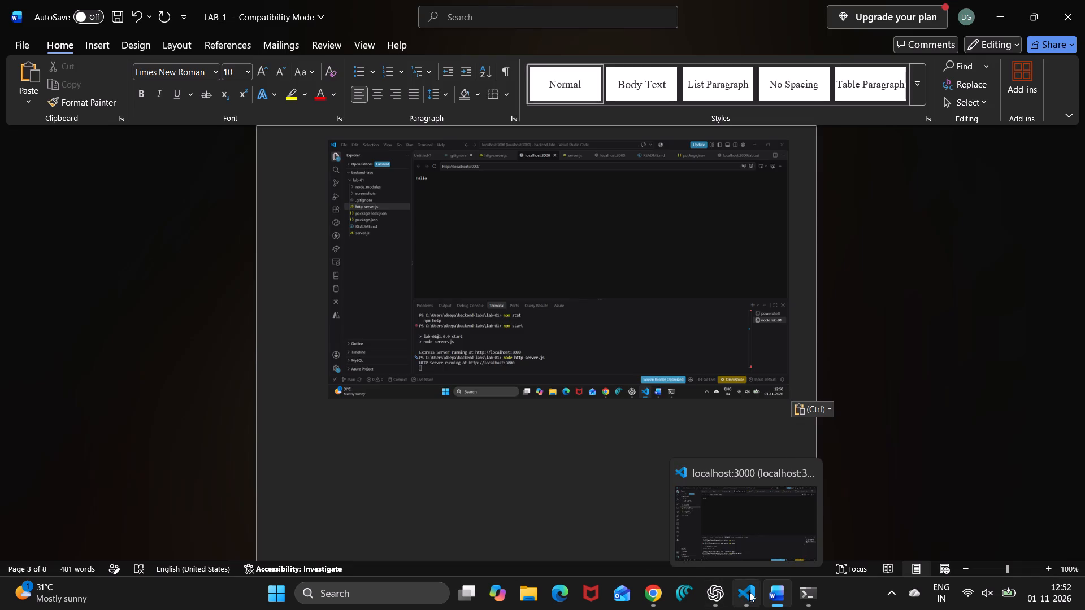
# Switch to Visual Studio Code, stop the running HTTP server, and start the Express server with npm start.
pyautogui.click(748, 522)
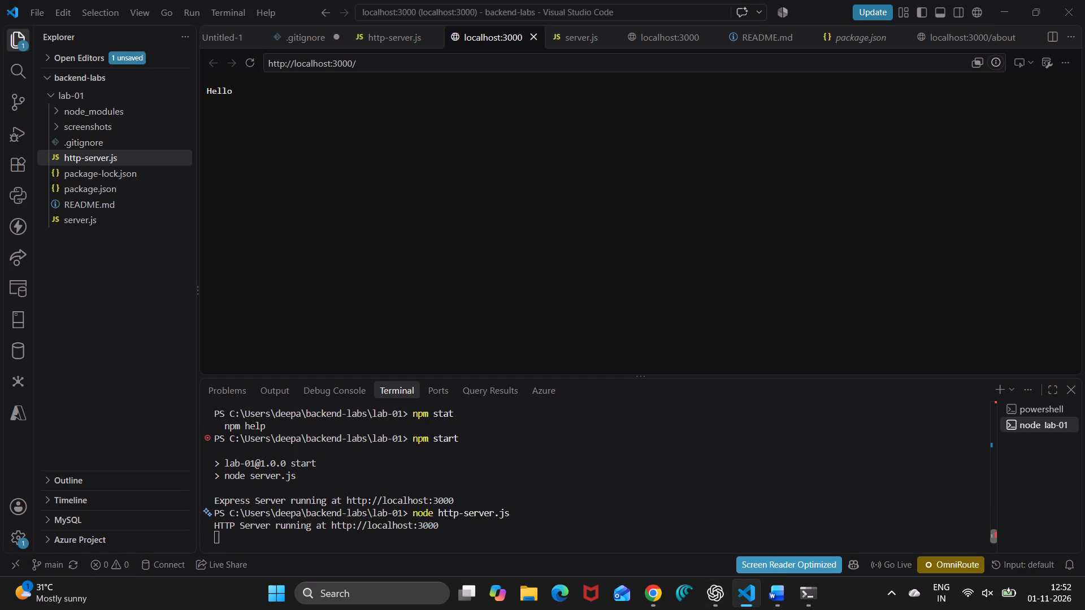
pyautogui.click(365, 546)
pyautogui.hotkey('ctrl', 'c')
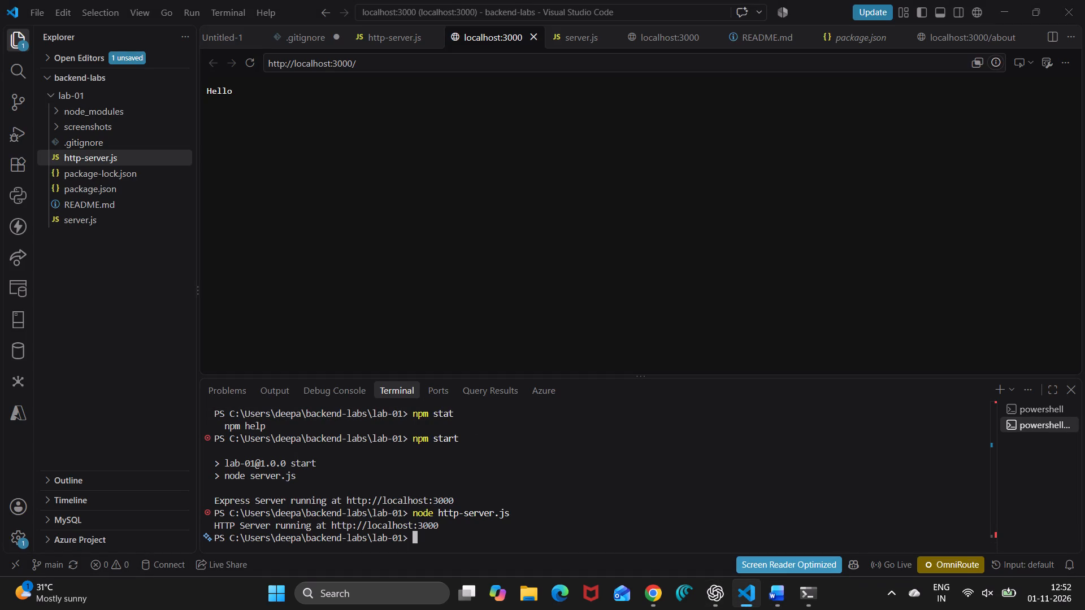
pyautogui.press('p')
pyautogui.press('BackSpace')
pyautogui.write('npm start')
pyautogui.press('Return')
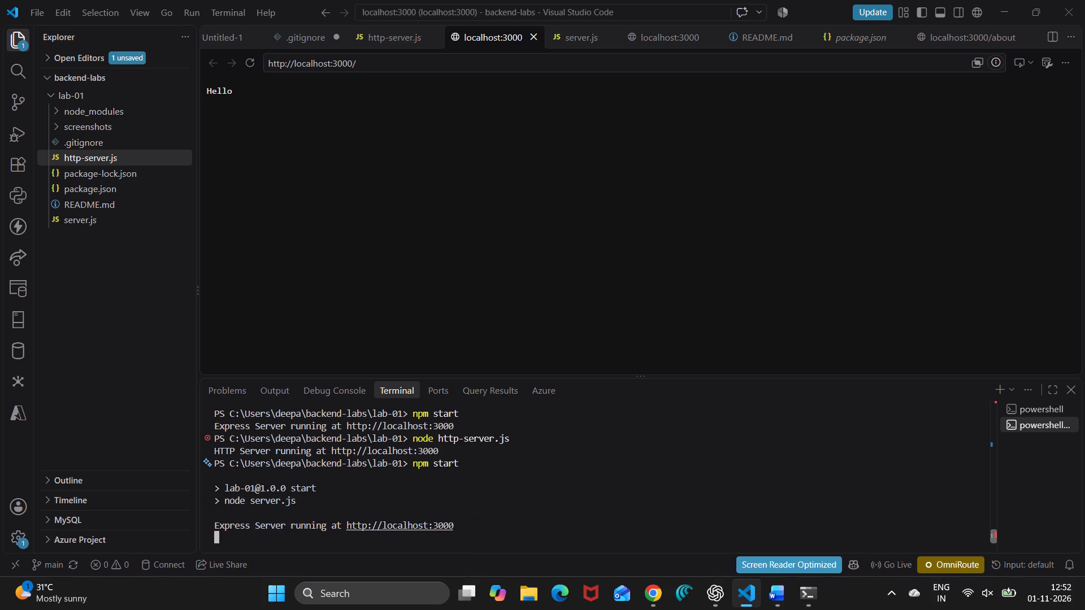
pyautogui.keyDown('ctrl'); pyautogui.click(407, 529); pyautogui.keyUp('ctrl')
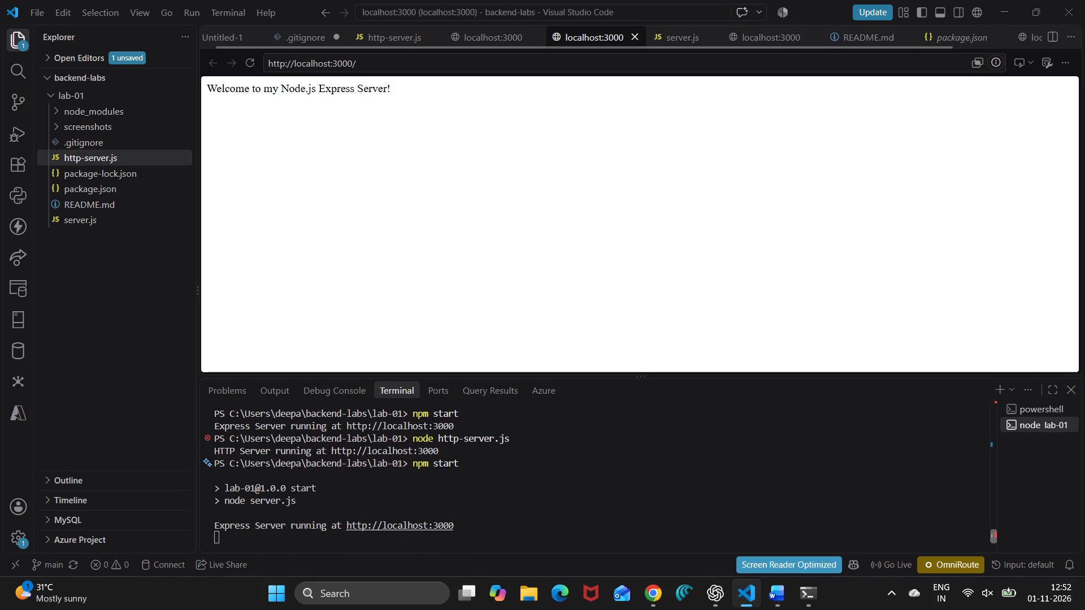
pyautogui.press('shift+super+s')
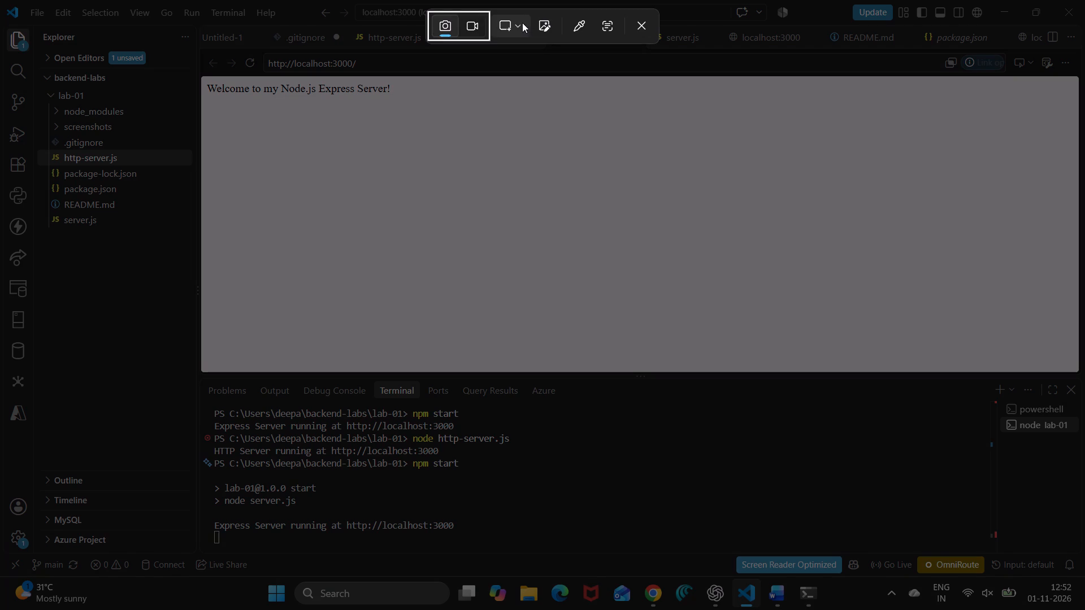
pyautogui.click(512, 26)
pyautogui.click(524, 80)
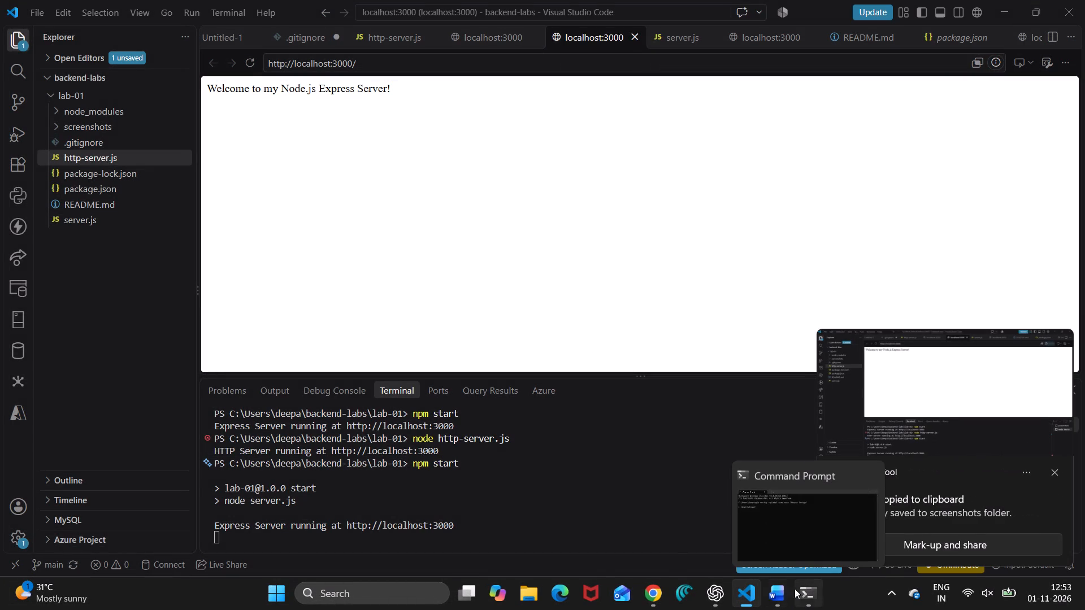
# Switch to the LAB_1 report and paste the Express server screenshot below the Hello screenshot on page 3, separated by blank lines.
pyautogui.click(788, 546)
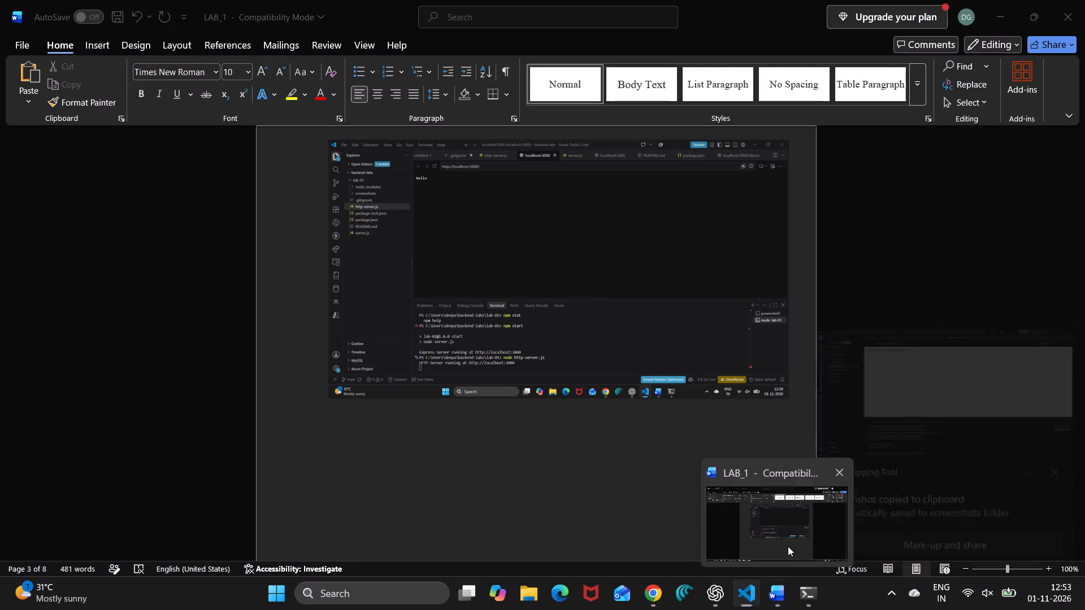
pyautogui.scroll(-5, 544, 451)
pyautogui.scroll(1, 544, 451)
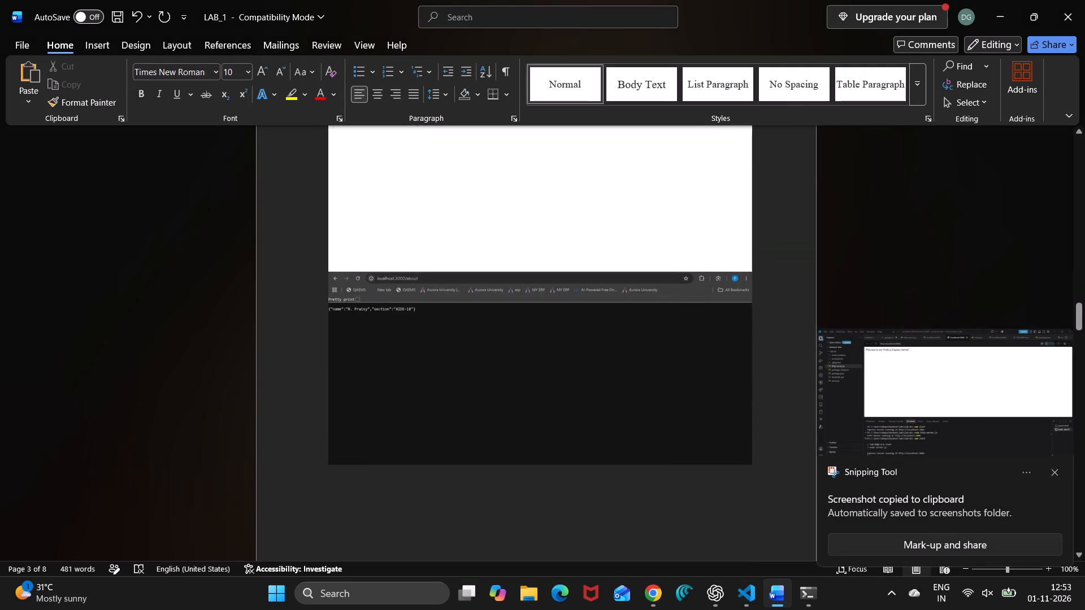
pyautogui.scroll(1, 544, 451)
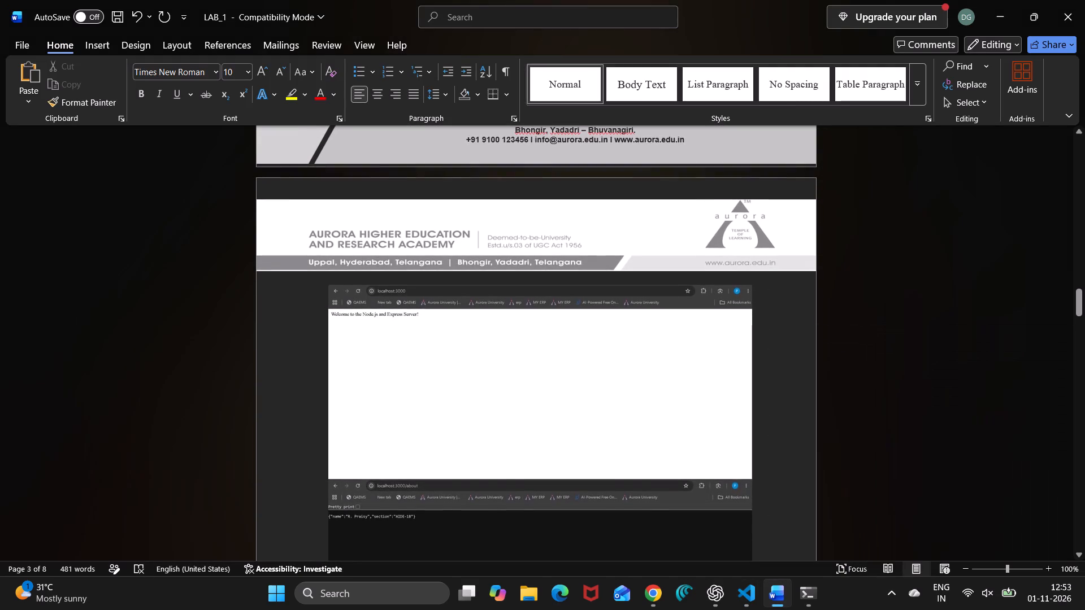
pyautogui.scroll(1, 544, 451)
pyautogui.click(489, 451)
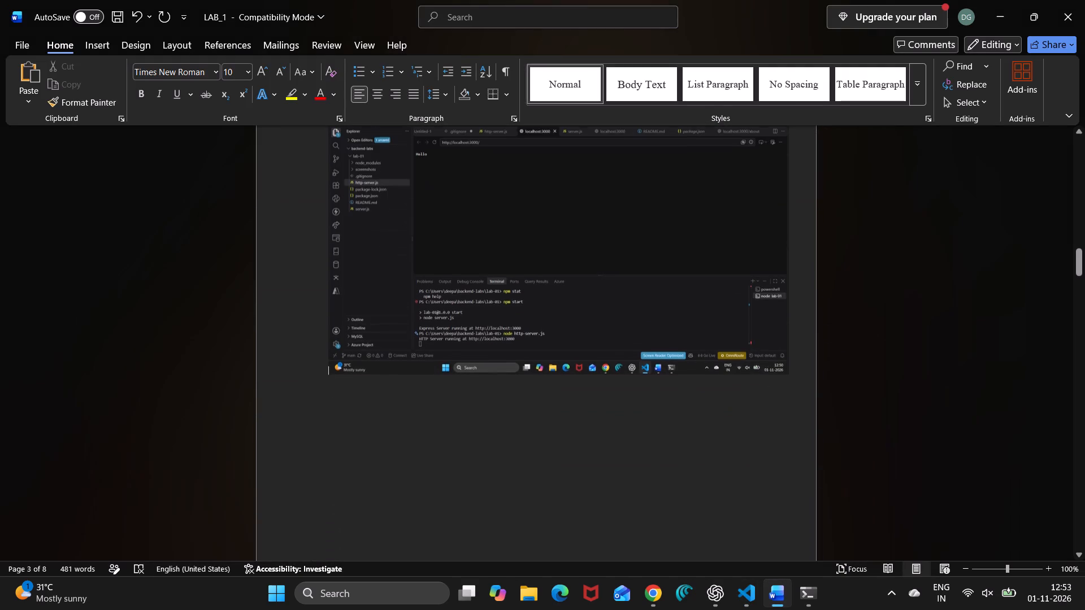
pyautogui.click(798, 395)
pyautogui.press('Return')
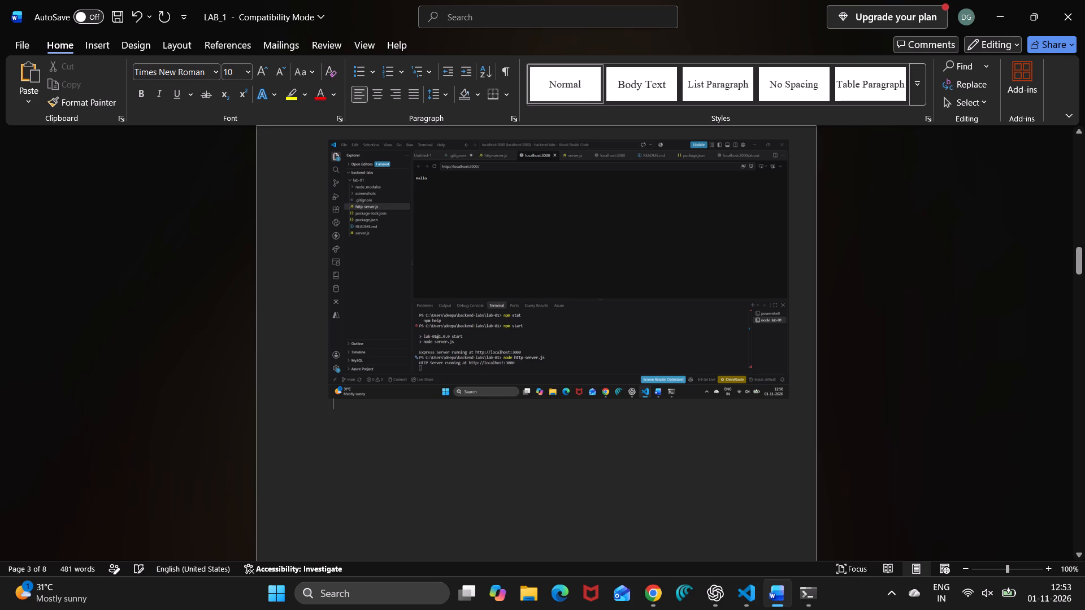
pyautogui.press('Return')
pyautogui.press('Return')
pyautogui.press('space')
pyautogui.hotkey('ctrl', 'v')
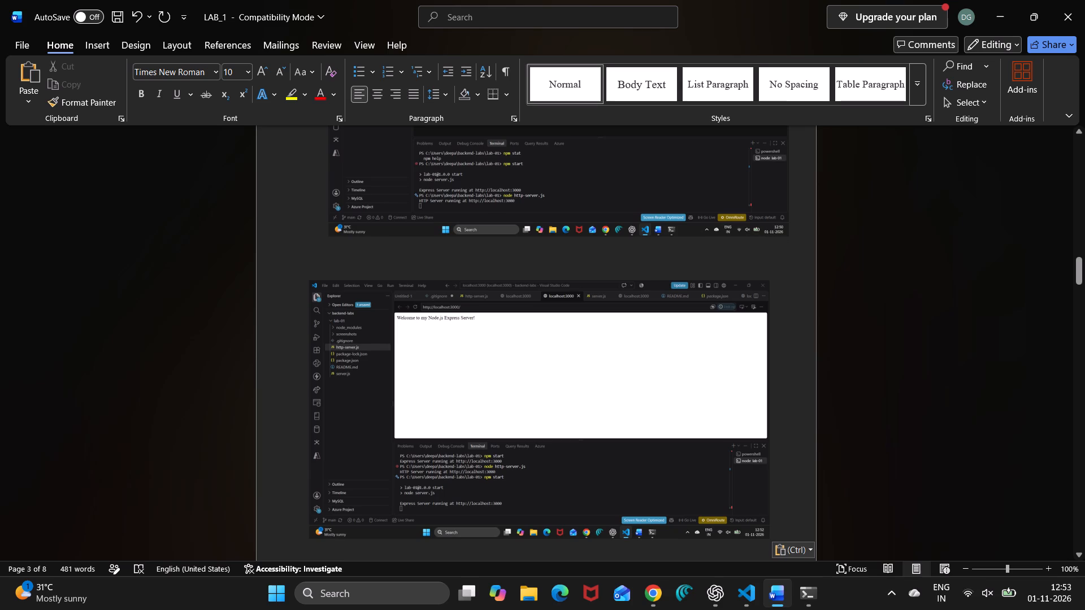
# Delete the old combined browser picture of the localhost:3000 welcome page and /about output on page 4.
pyautogui.scroll(-5, 678, 339)
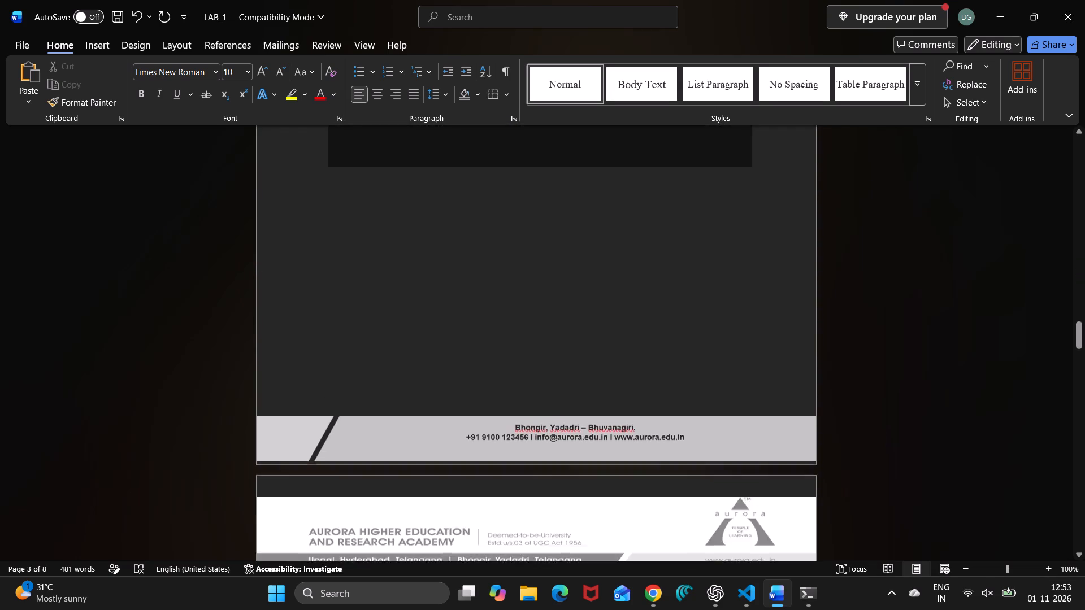
pyautogui.scroll(-1, 678, 339)
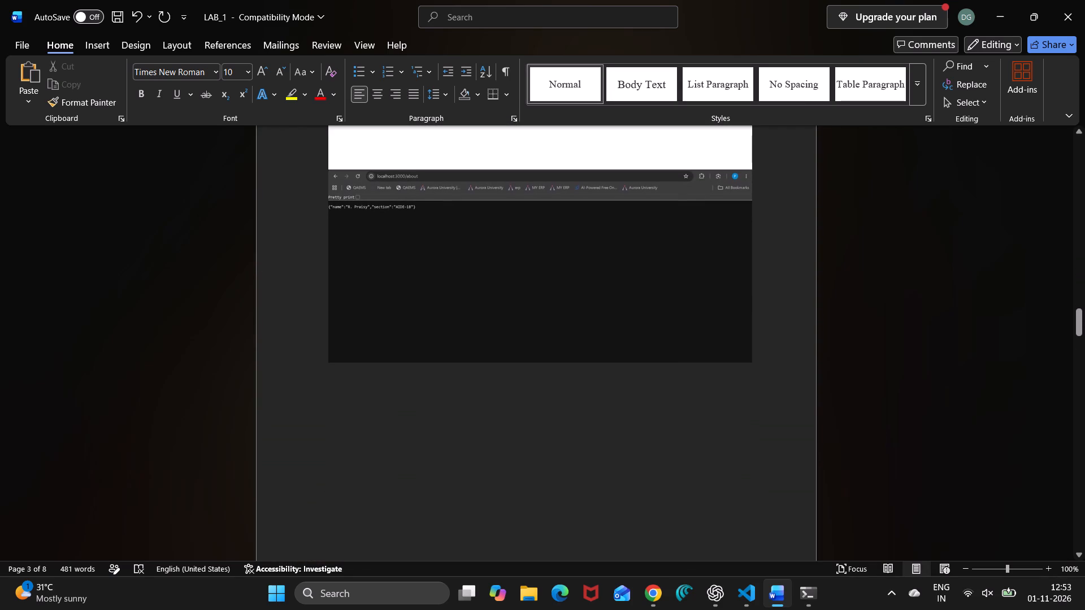
pyautogui.scroll(1, 678, 339)
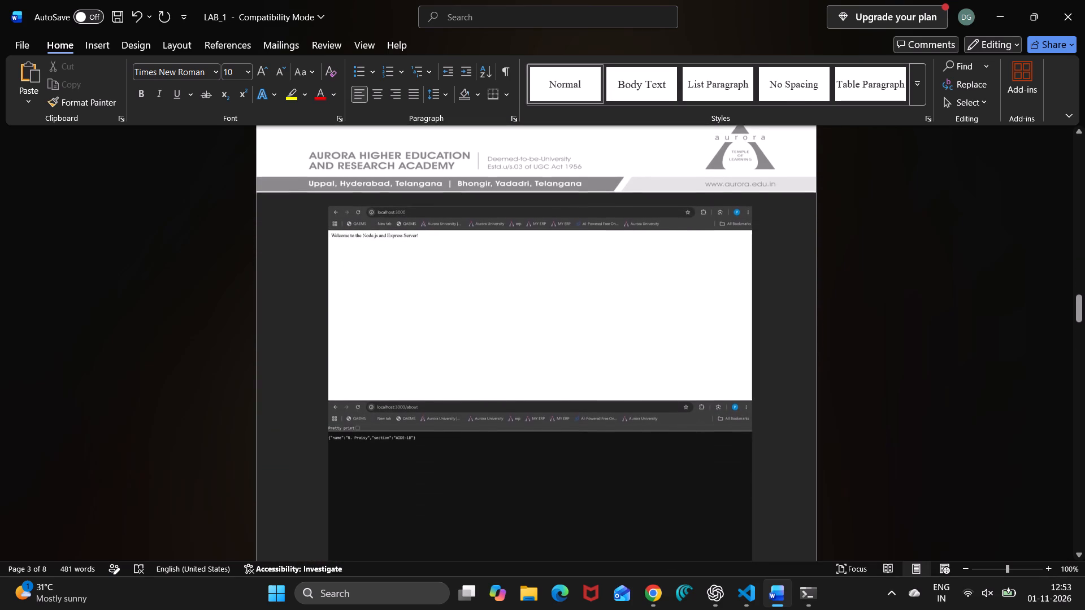
pyautogui.scroll(1, 678, 339)
pyautogui.click(678, 339)
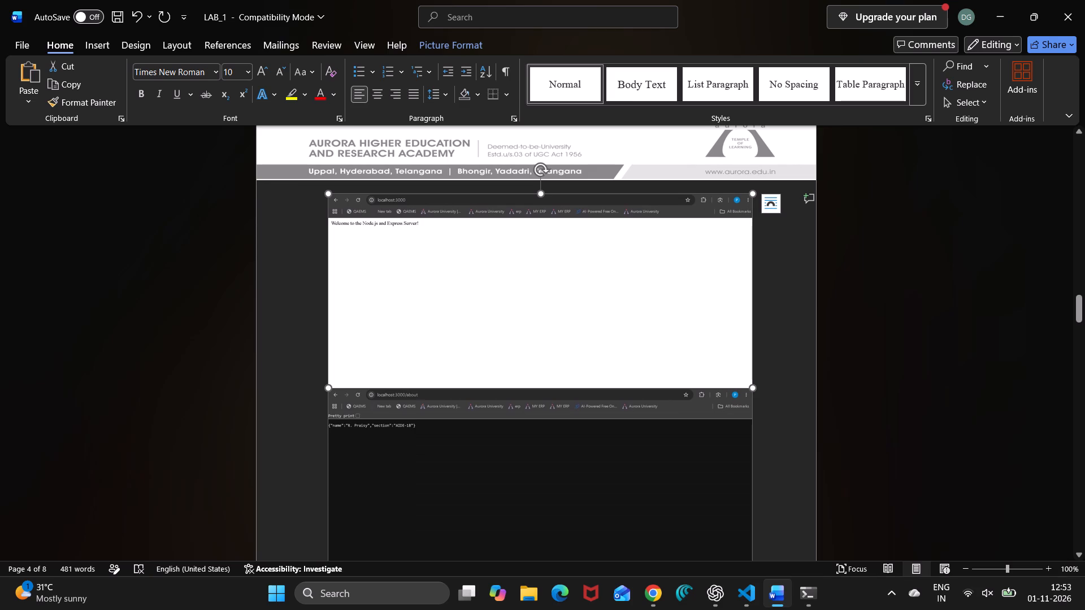
pyautogui.press('BackSpace')
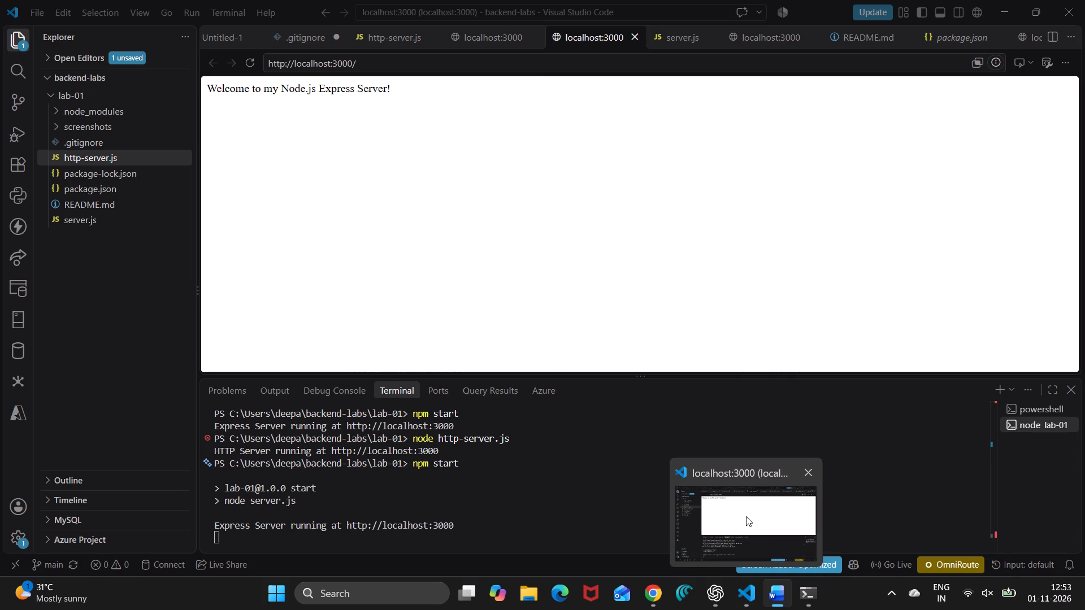
pyautogui.click(746, 516)
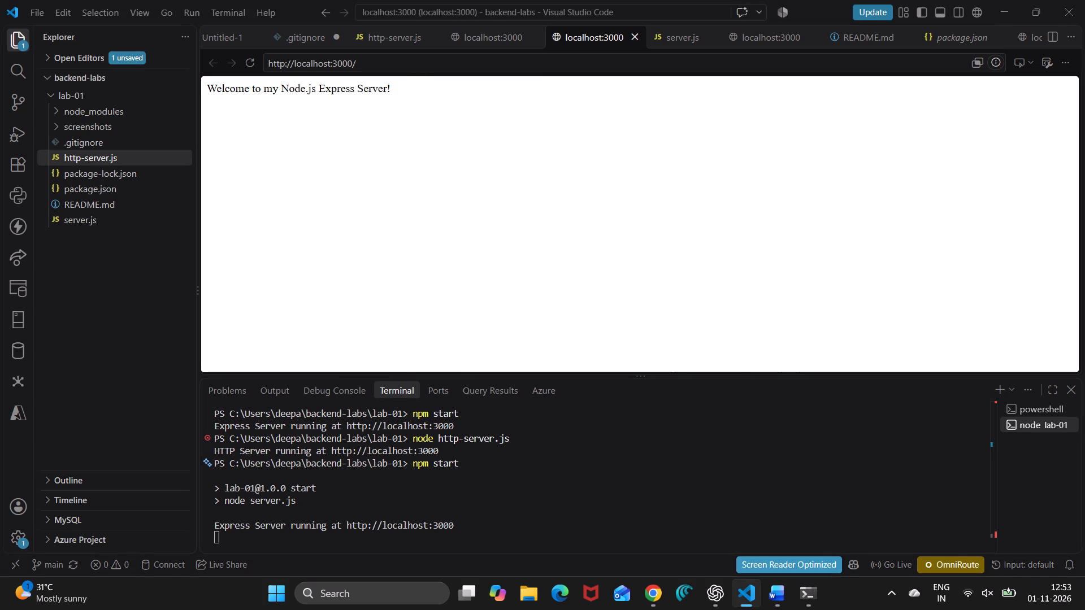
pyautogui.click(416, 66)
pyautogui.click(416, 66)
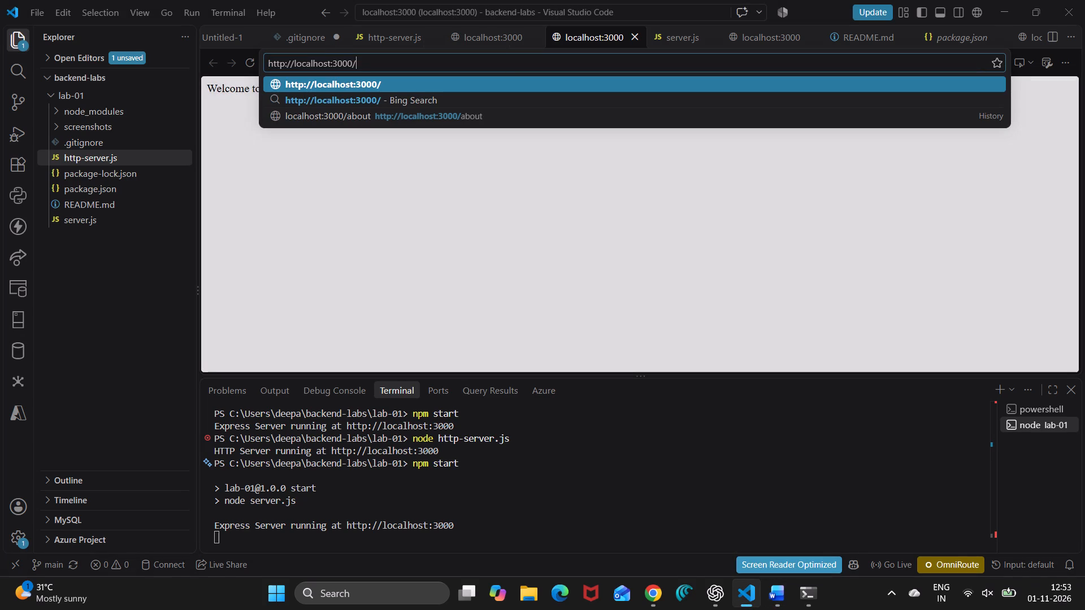
pyautogui.write('sbo')
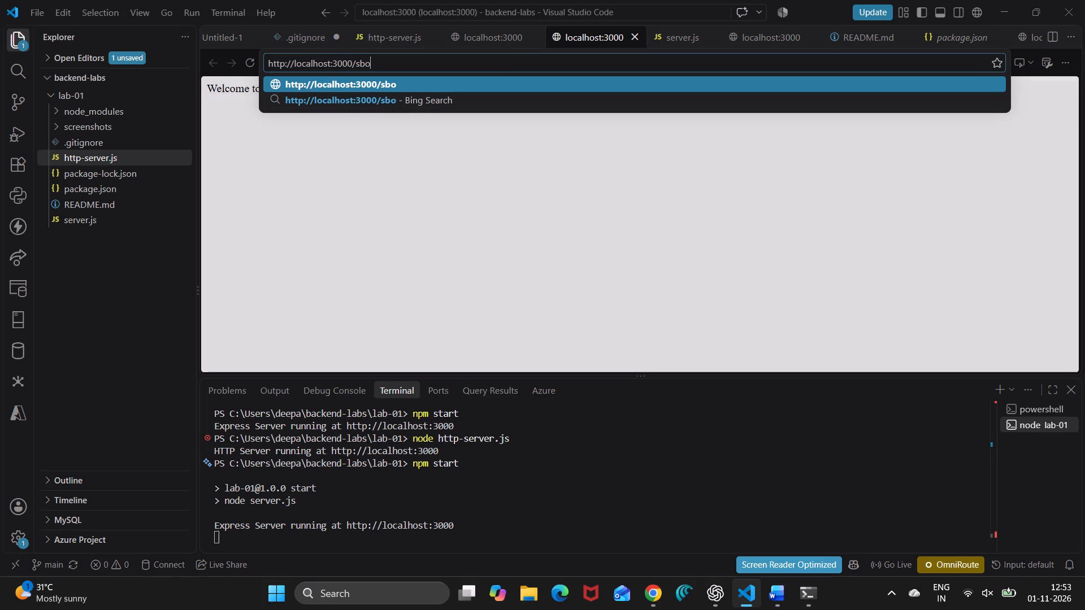
pyautogui.write('ut')
pyautogui.press('BackSpace')
pyautogui.press('BackSpace')
pyautogui.press('BackSpace')
pyautogui.press('BackSpace')
pyautogui.press('BackSpace')
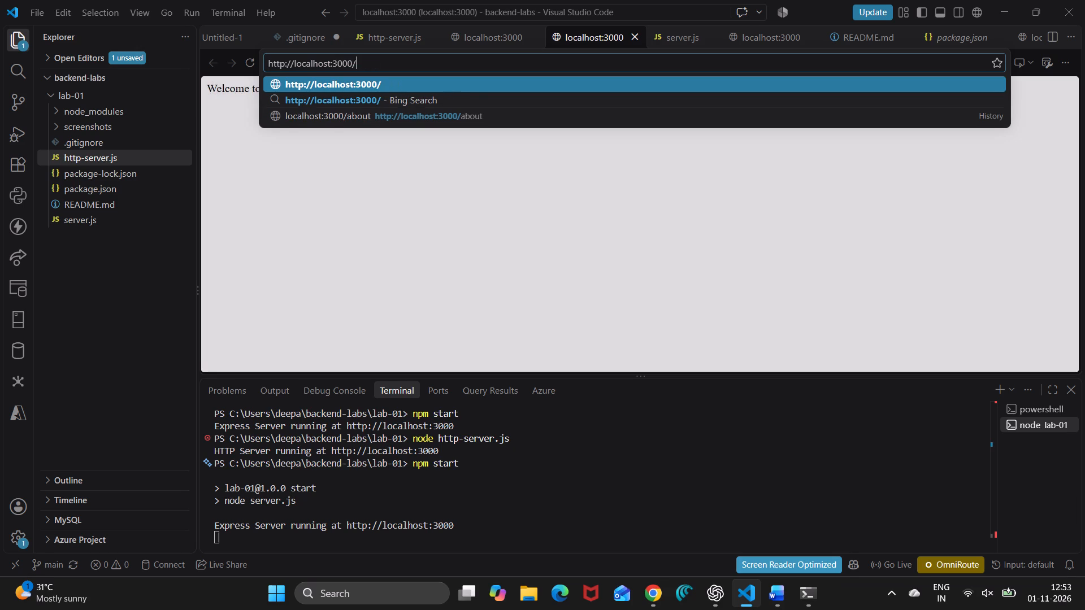
pyautogui.write('about')
pyautogui.press('Return')
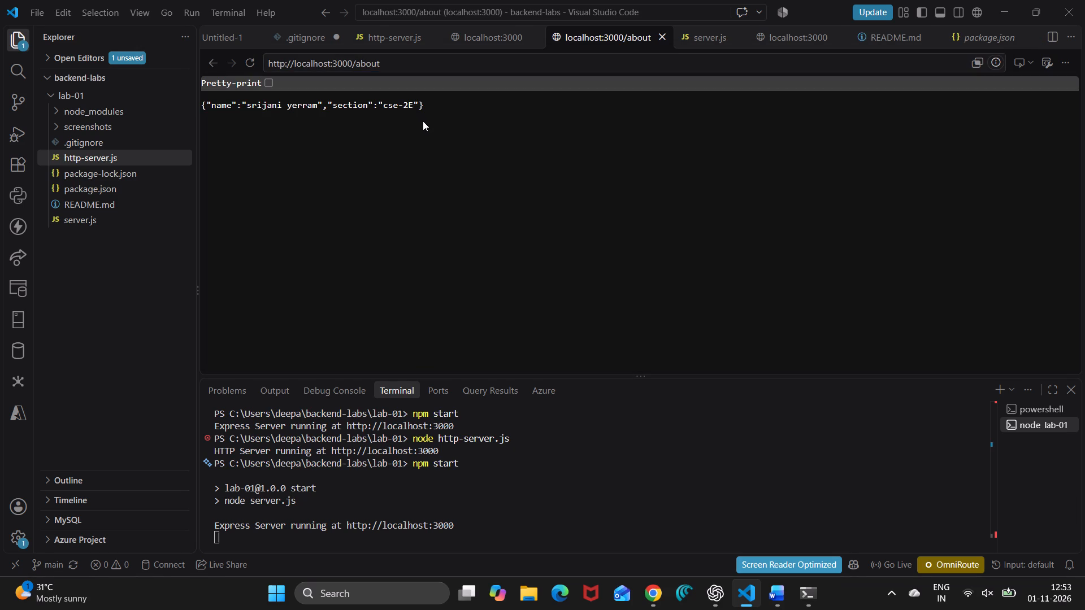
# Capture a full-screen screenshot of the /about page and paste it at the top of page 4 in the LAB_1 report.
pyautogui.press('shift+super+s')
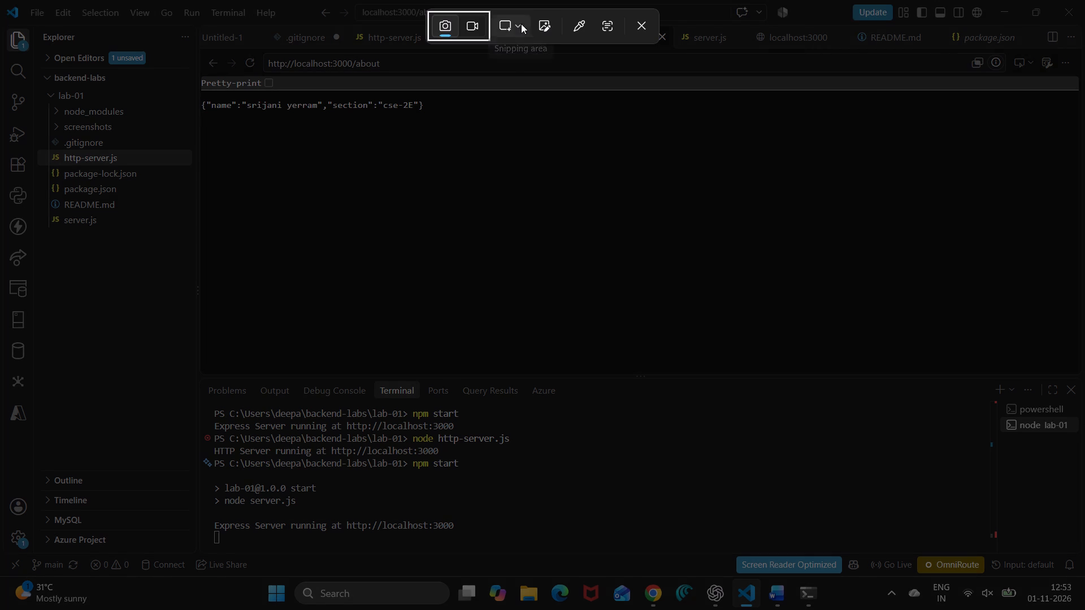
pyautogui.click(521, 24)
pyautogui.click(522, 78)
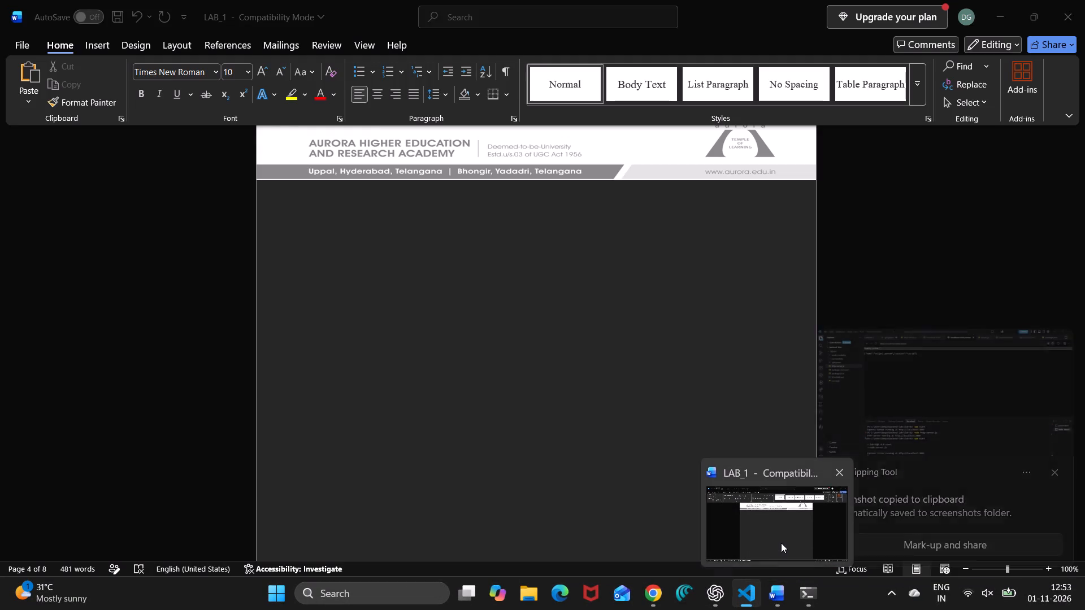
pyautogui.click(781, 543)
pyautogui.hotkey('ctrl', 'v')
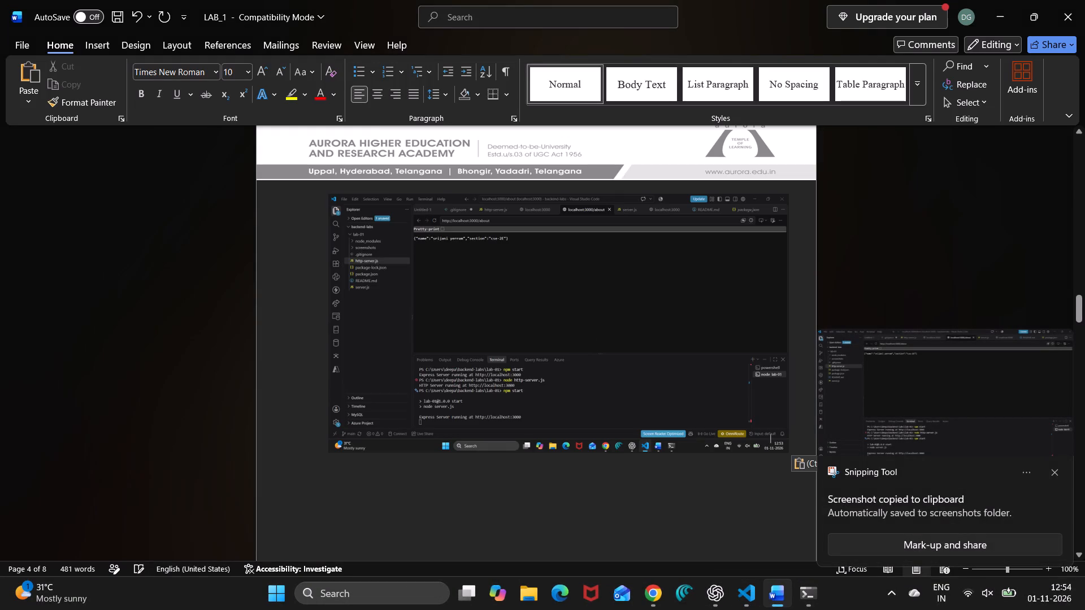
# Look through pages 4 to 7 of the report for the old route screenshots that still need replacing.
pyautogui.scroll(-7, 509, 274)
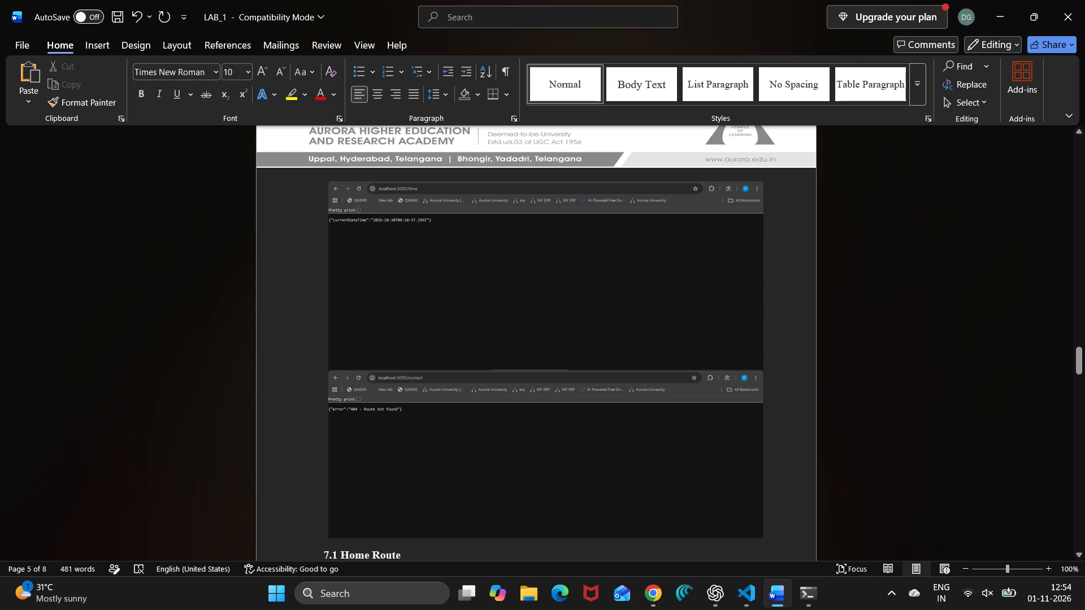
pyautogui.scroll(-3, 509, 274)
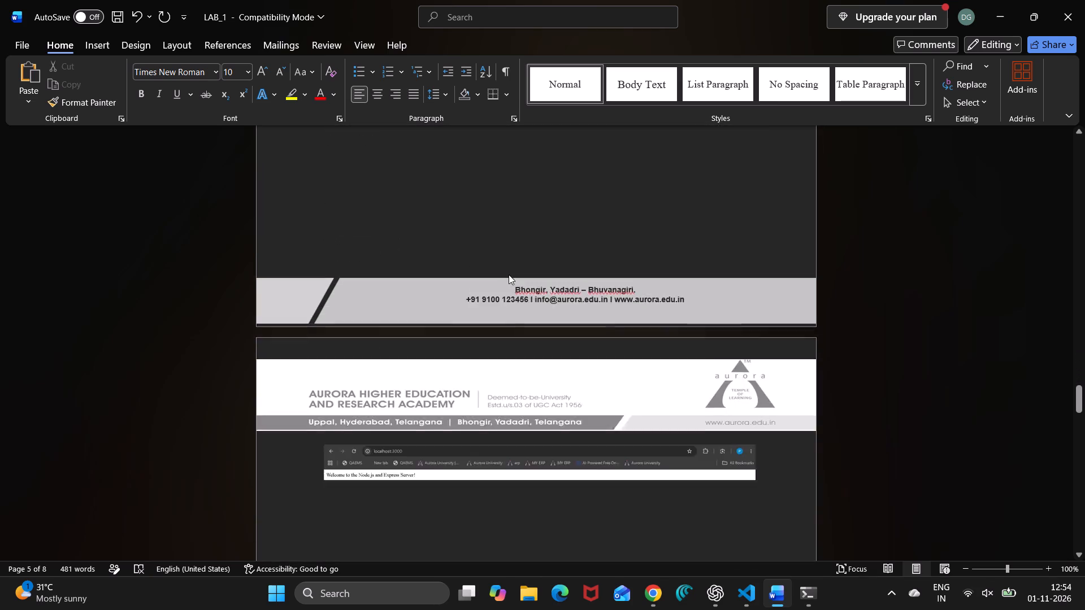
pyautogui.scroll(-3, 509, 274)
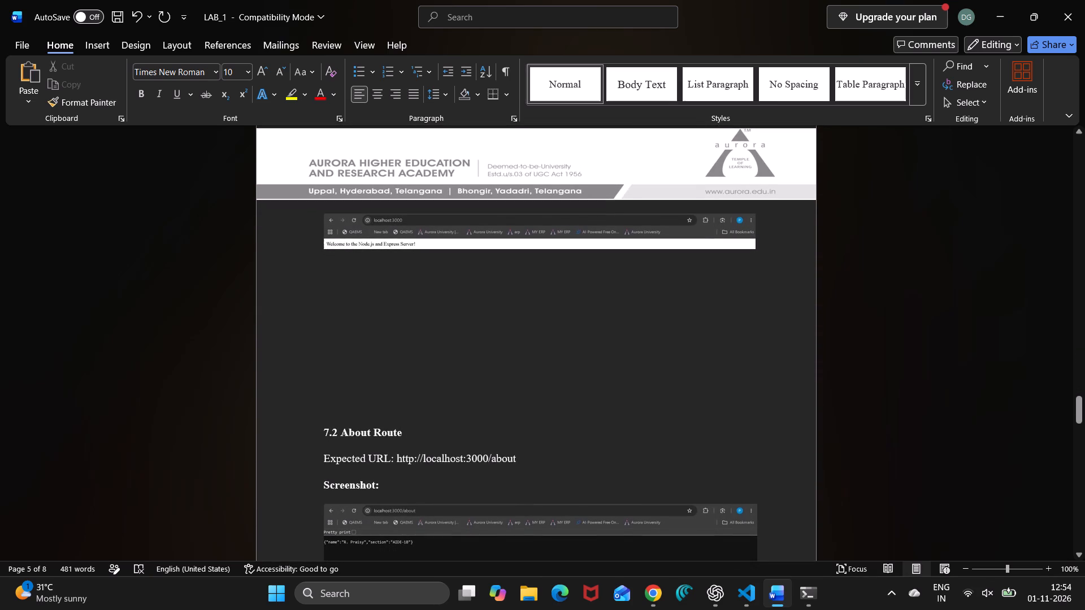
pyautogui.scroll(-2, 509, 274)
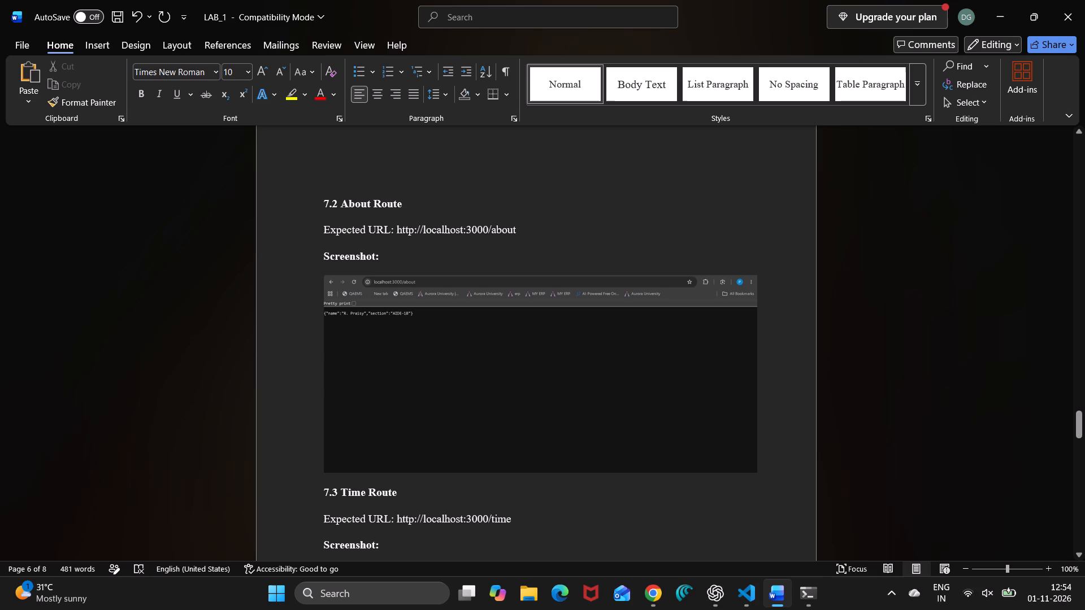
pyautogui.scroll(-3, 509, 274)
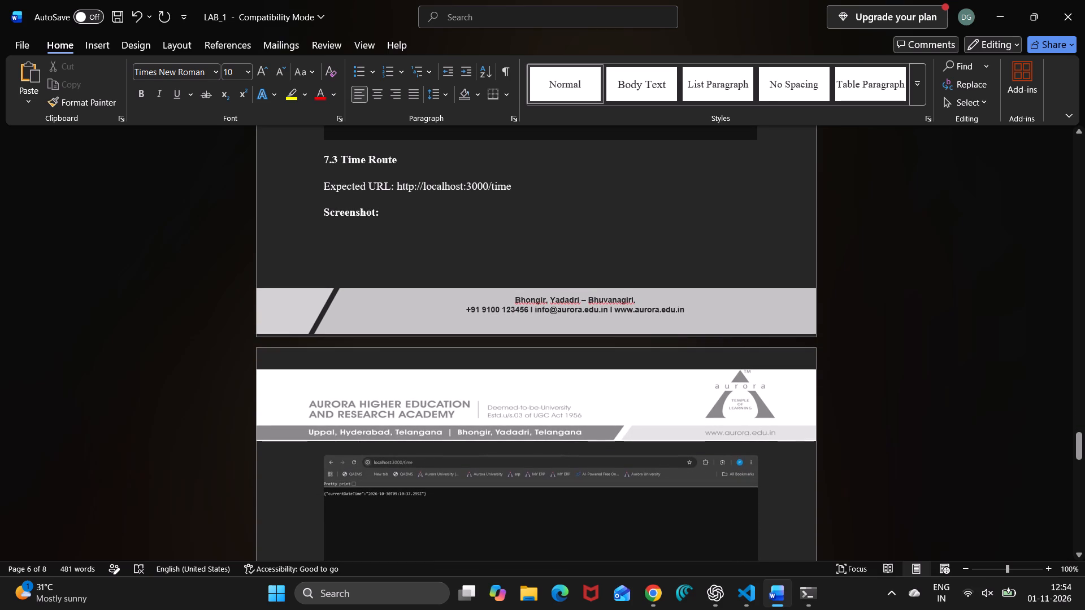
pyautogui.scroll(9, 509, 274)
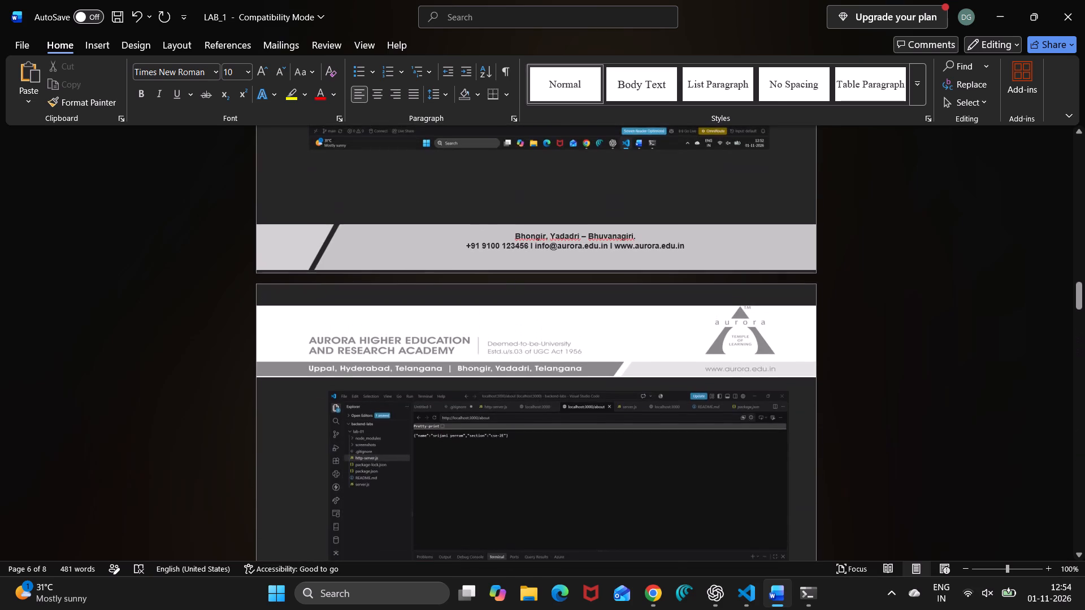
pyautogui.scroll(1, 509, 274)
pyautogui.scroll(-6, 509, 274)
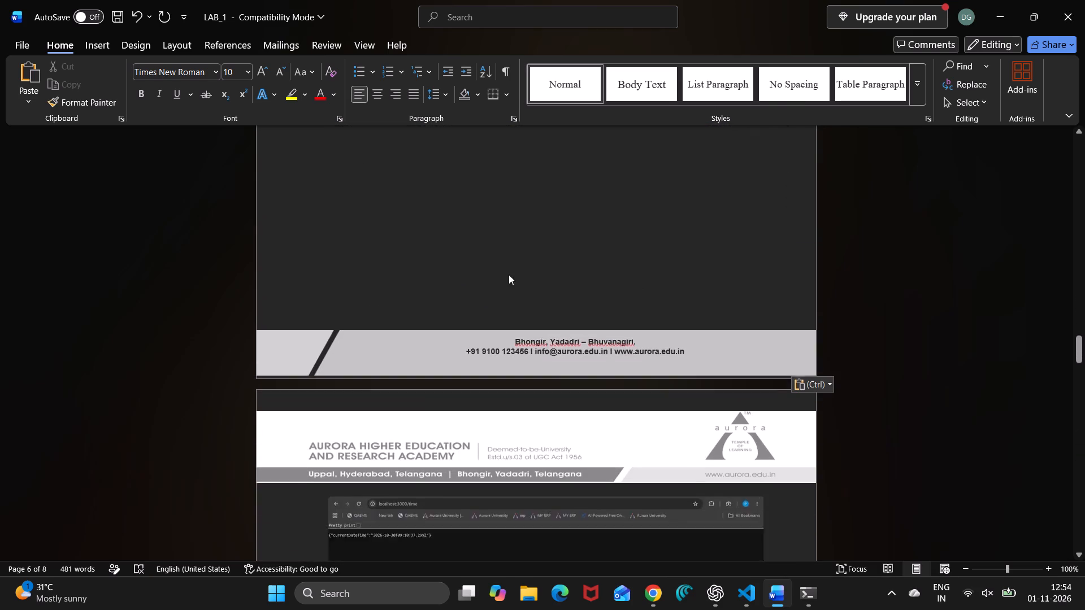
pyautogui.scroll(-1, 509, 274)
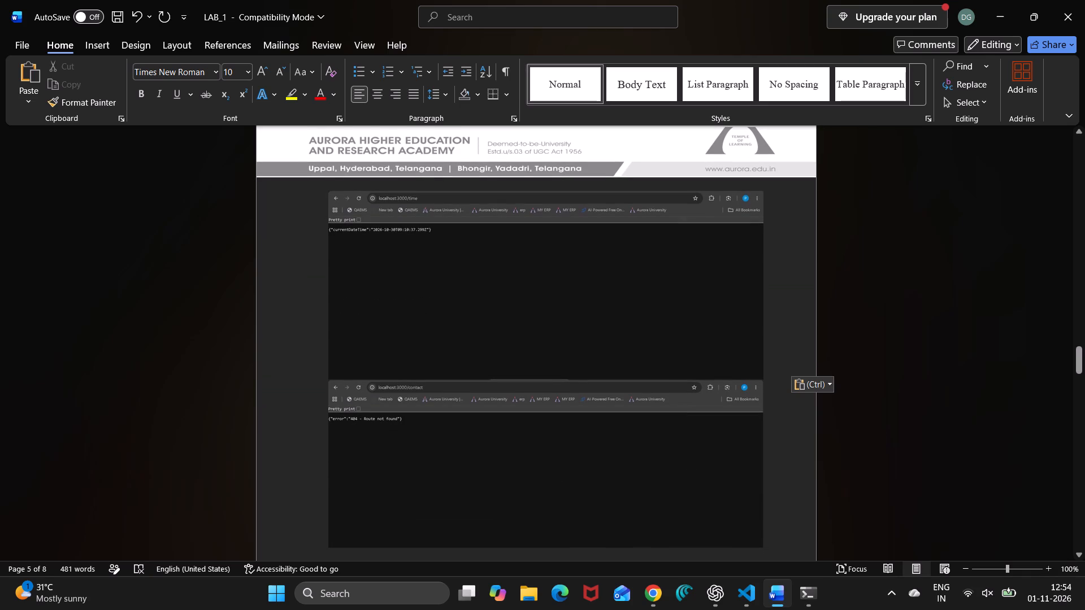
pyautogui.scroll(6, 509, 274)
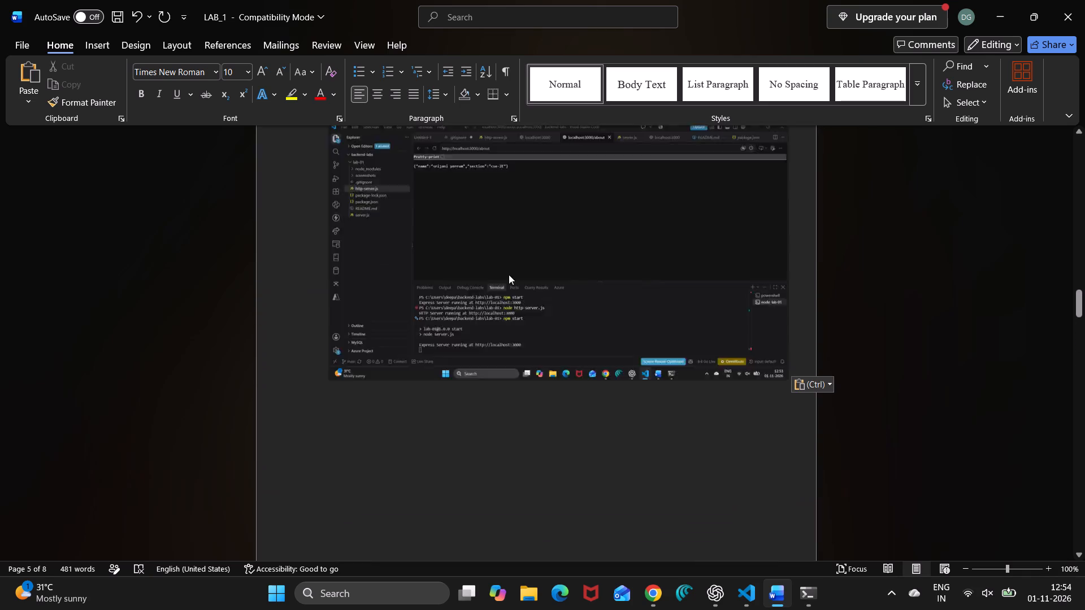
pyautogui.scroll(1, 509, 274)
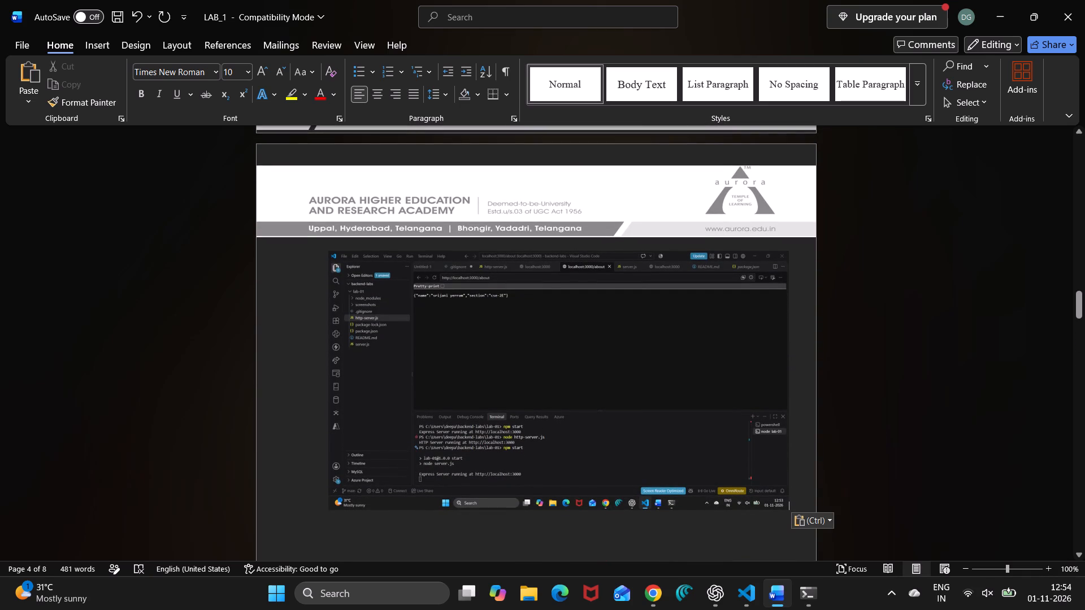
pyautogui.scroll(-6, 500, 416)
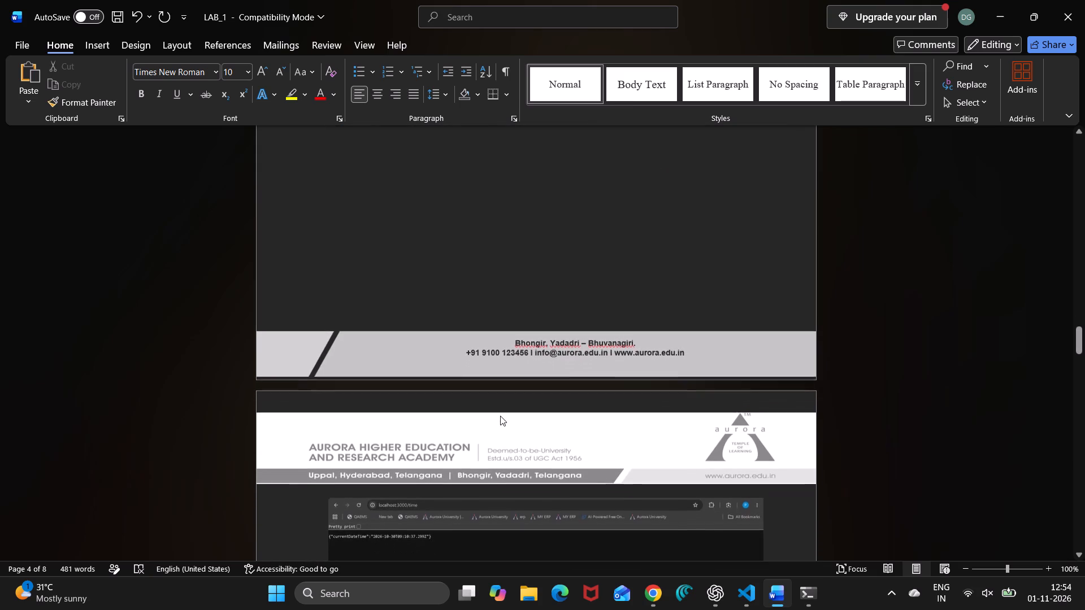
pyautogui.scroll(-1, 500, 416)
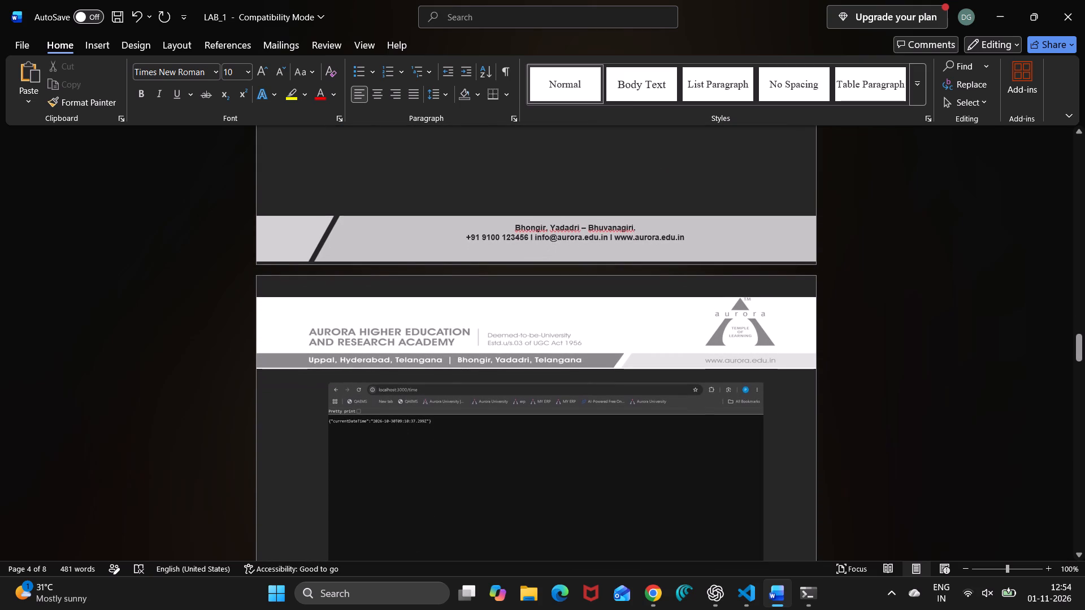
pyautogui.scroll(3, 500, 416)
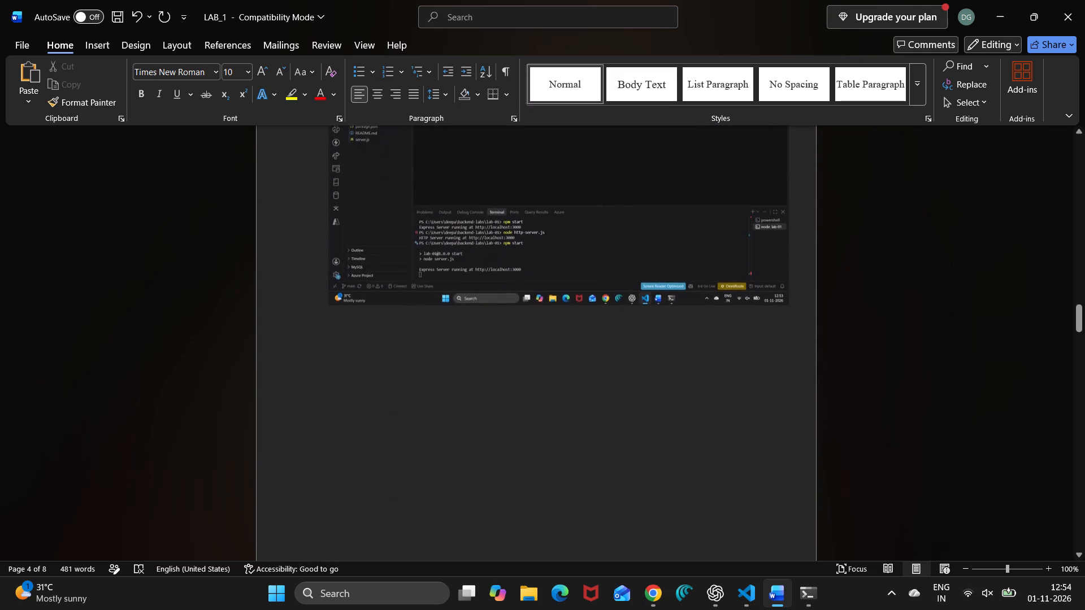
pyautogui.scroll(-5, 500, 416)
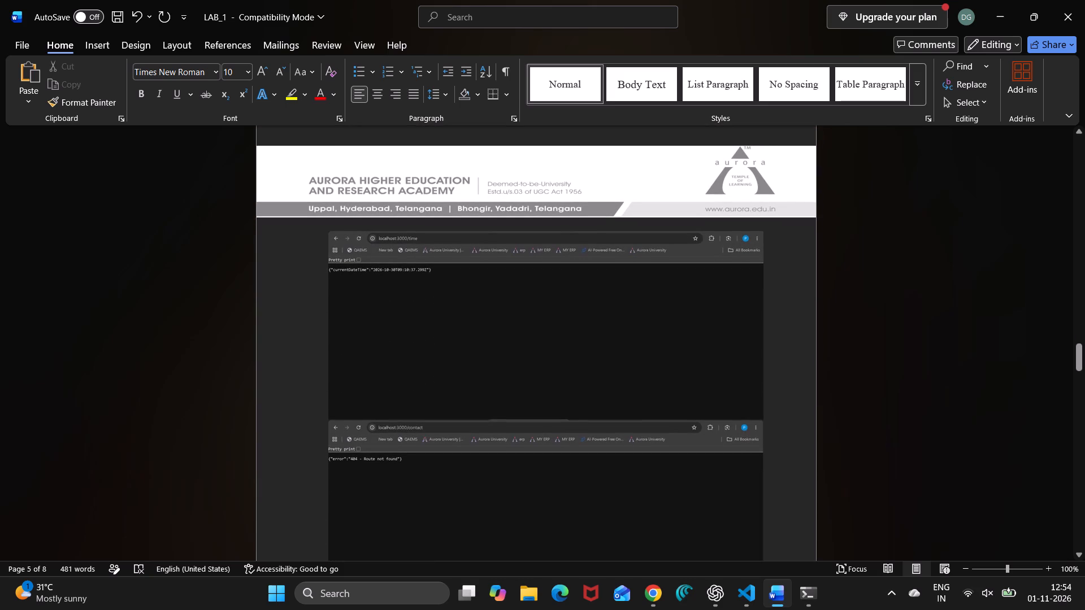
pyautogui.scroll(-1, 500, 416)
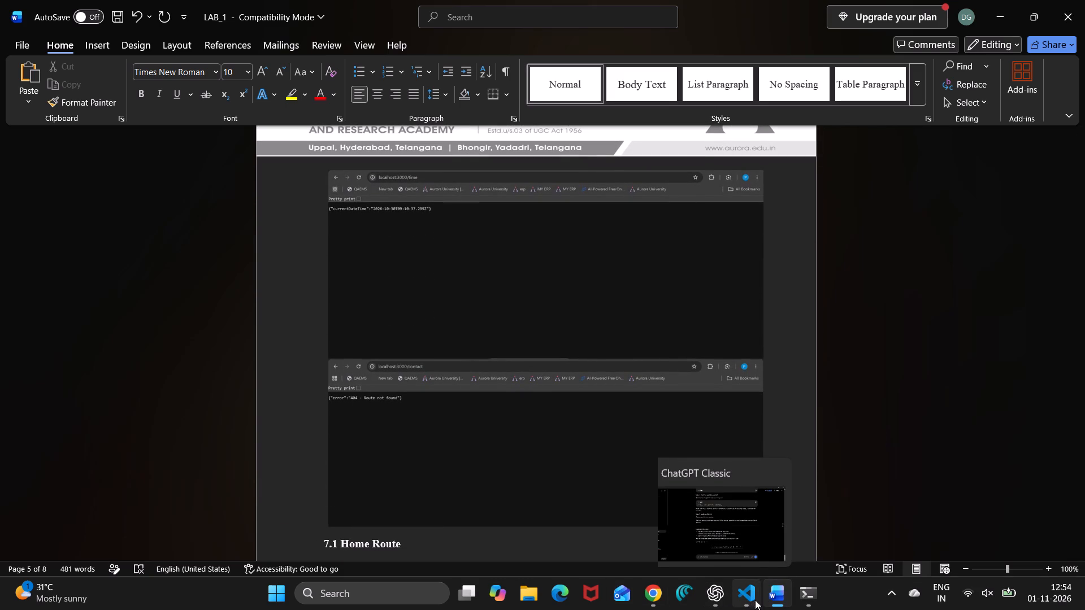
pyautogui.click(758, 539)
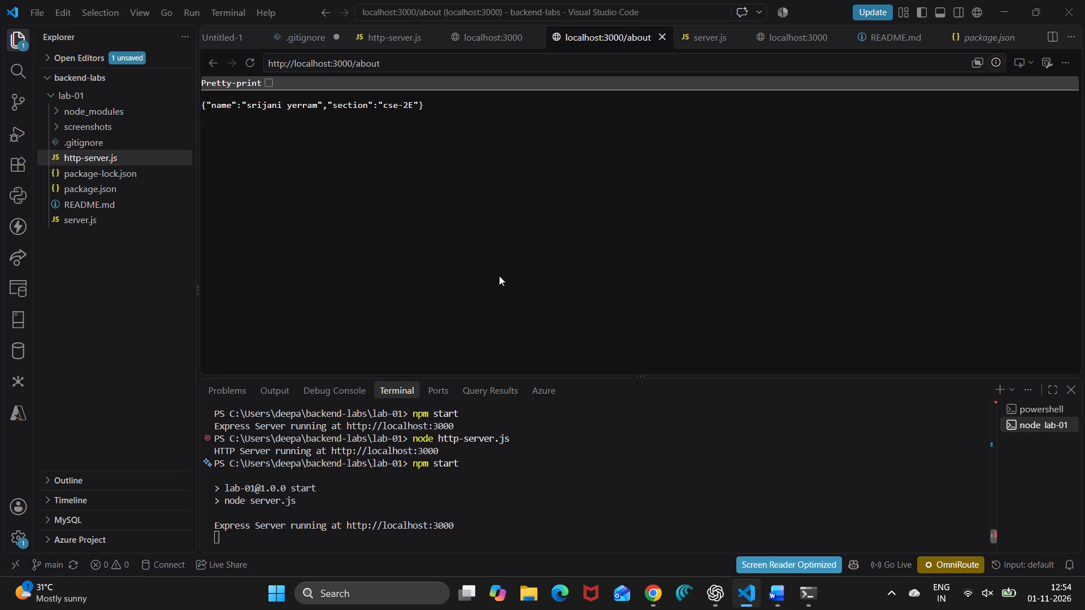
pyautogui.click(441, 68)
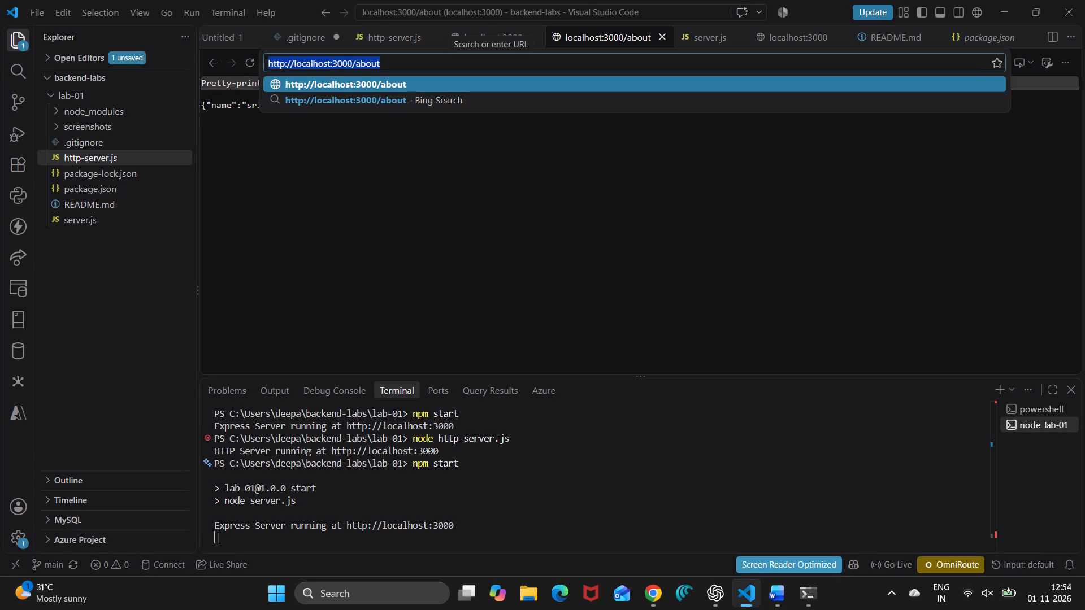
pyautogui.click(441, 68)
pyautogui.press('BackSpace')
pyautogui.press('BackSpace')
pyautogui.press('BackSpace')
pyautogui.press('BackSpace')
pyautogui.press('BackSpace')
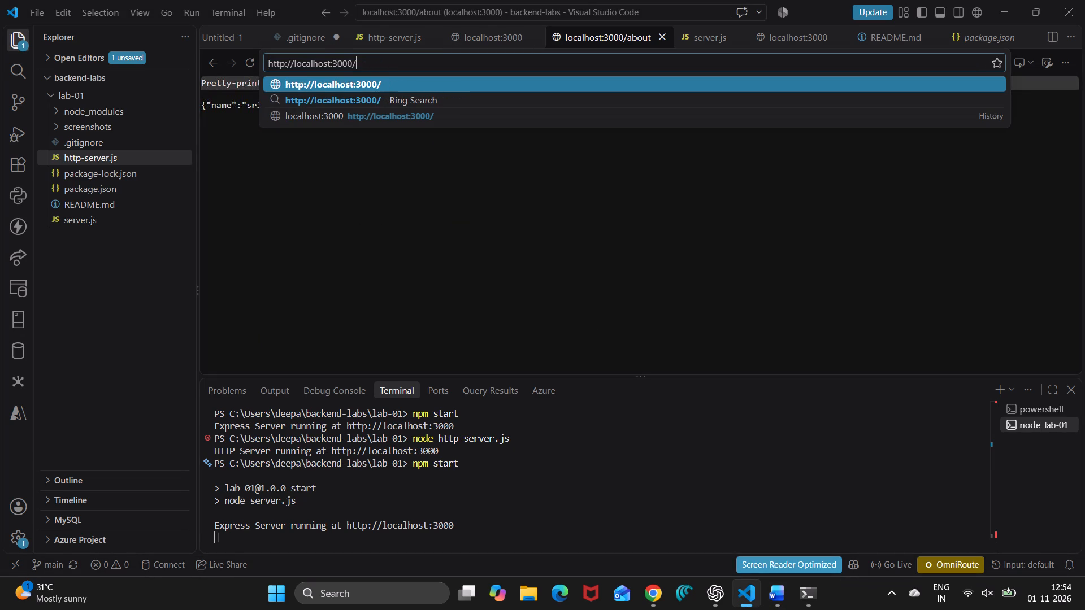
pyautogui.write('time')
pyautogui.press('Return')
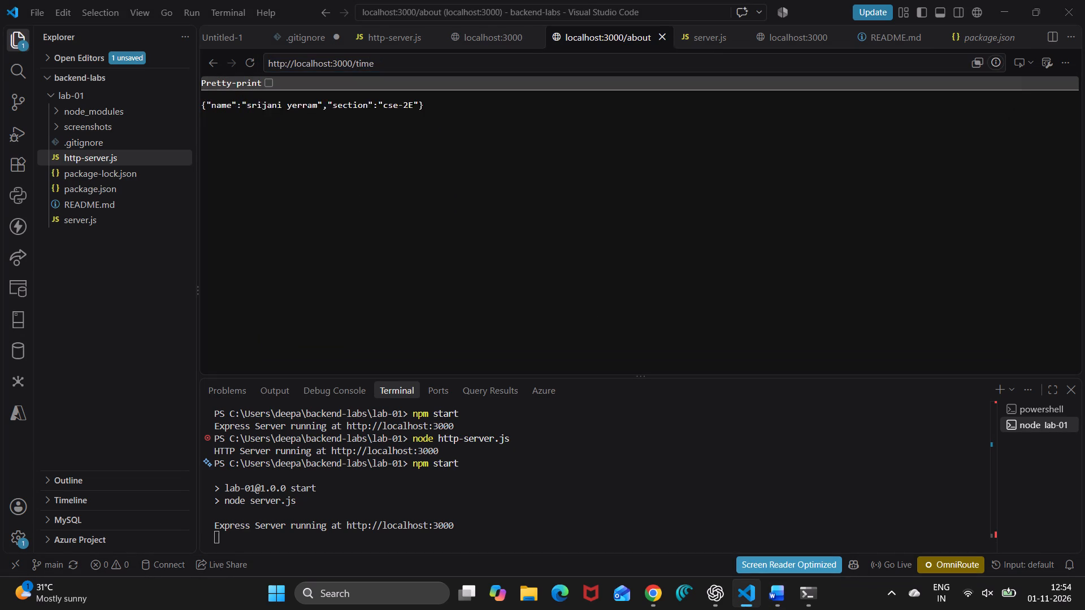
# Capture a full-screen screenshot of the /time route output.
pyautogui.press('shift+super+s')
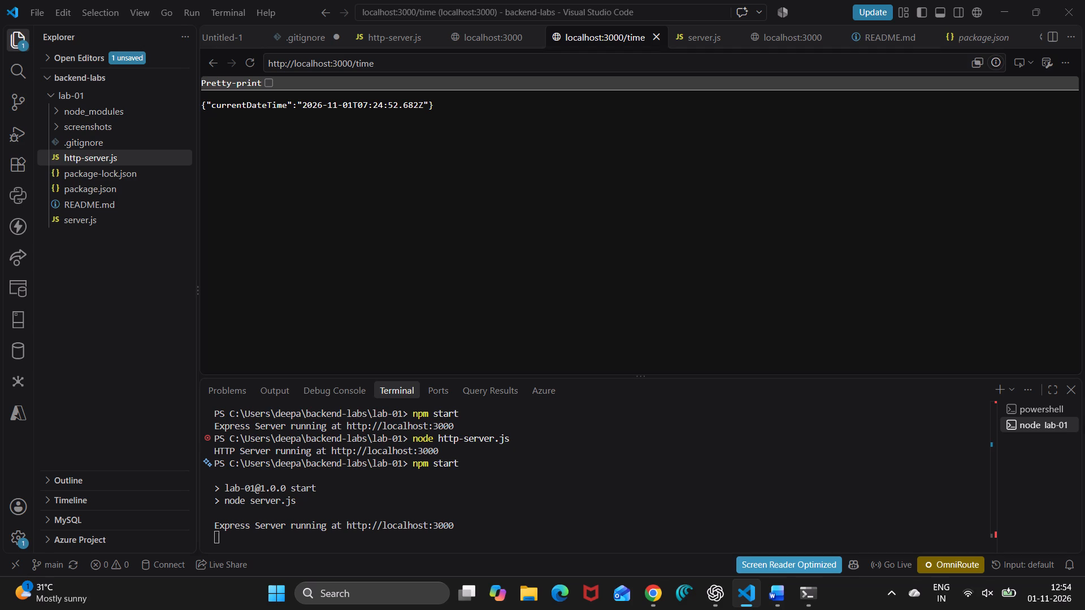
pyautogui.click(510, 25)
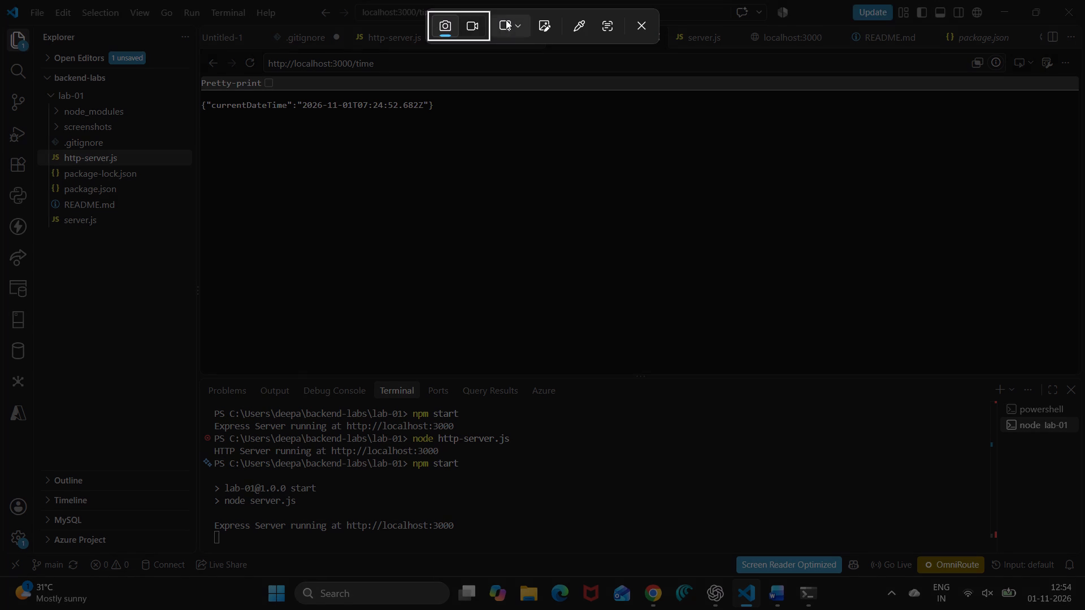
pyautogui.click(507, 21)
pyautogui.click(519, 70)
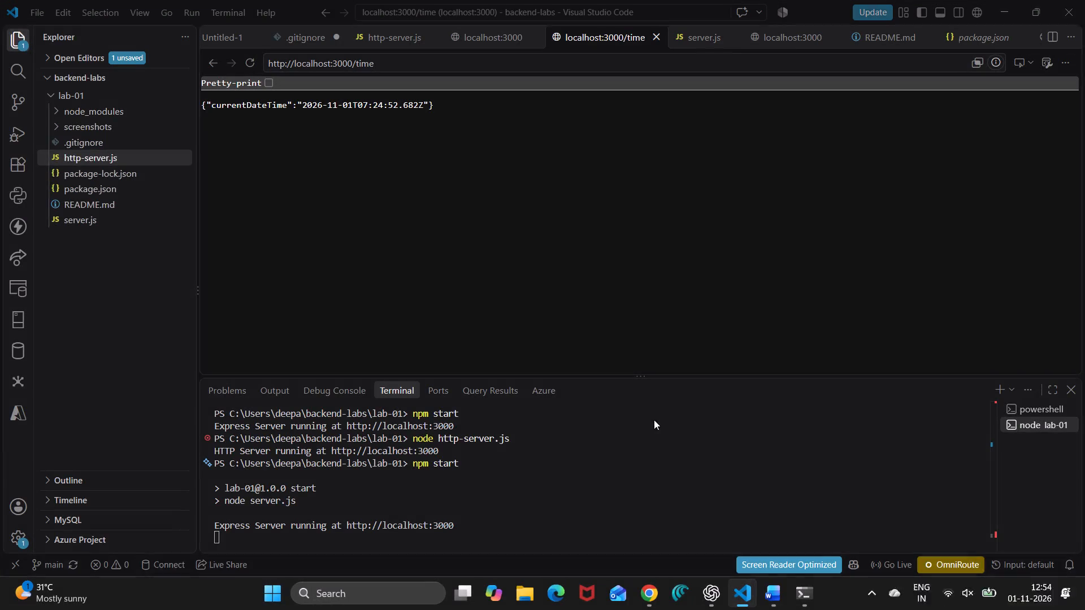
# In the LAB_1 report, replace the old combined /time and /contact picture on page 5 with the new /time screenshot.
pyautogui.click(761, 524)
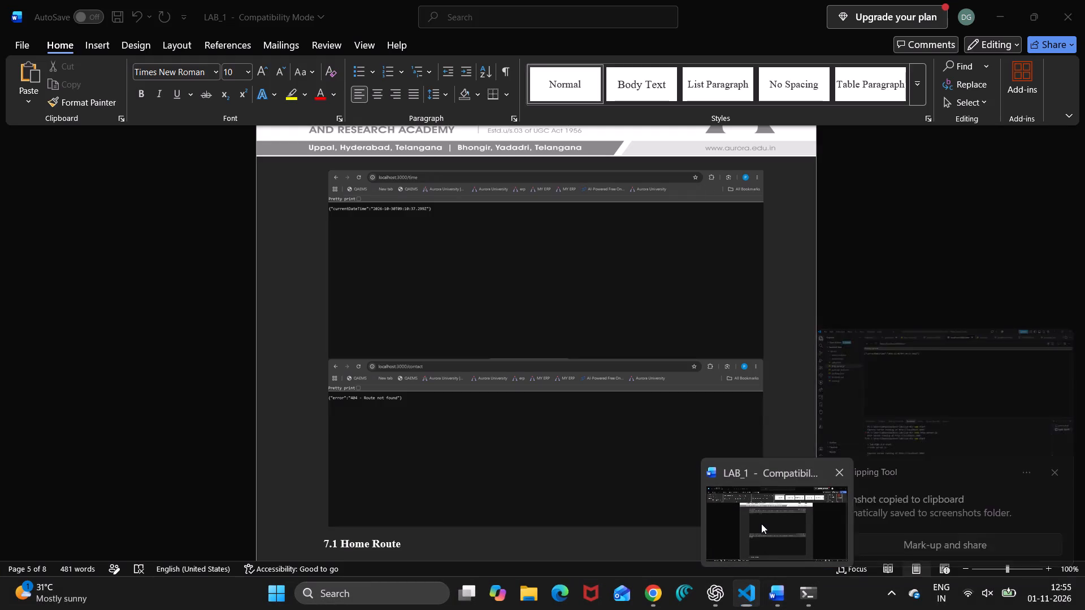
pyautogui.click(542, 325)
pyautogui.press('BackSpace')
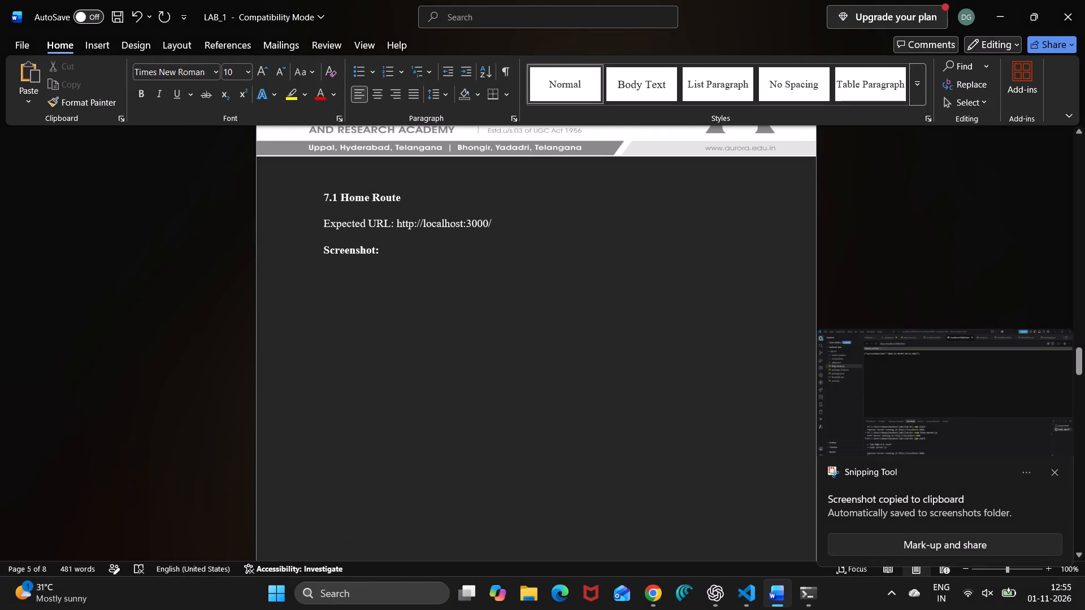
pyautogui.hotkey('ctrl', 'v')
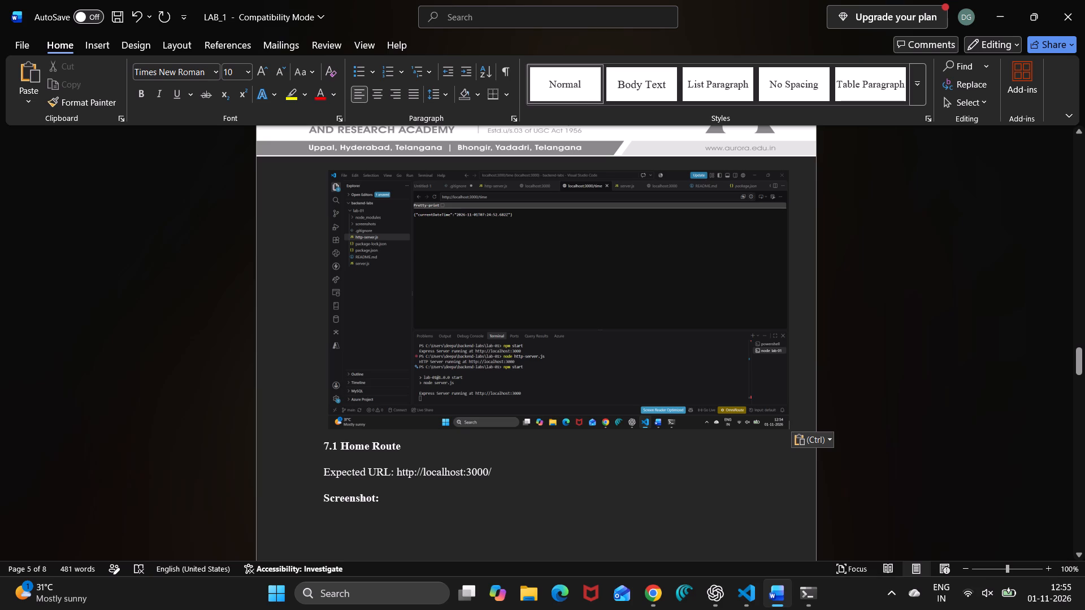
pyautogui.click(789, 424)
# Start a new line directly below the new /time screenshot on page 5 of the report.
pyautogui.press('Return')
pyautogui.press('Return')
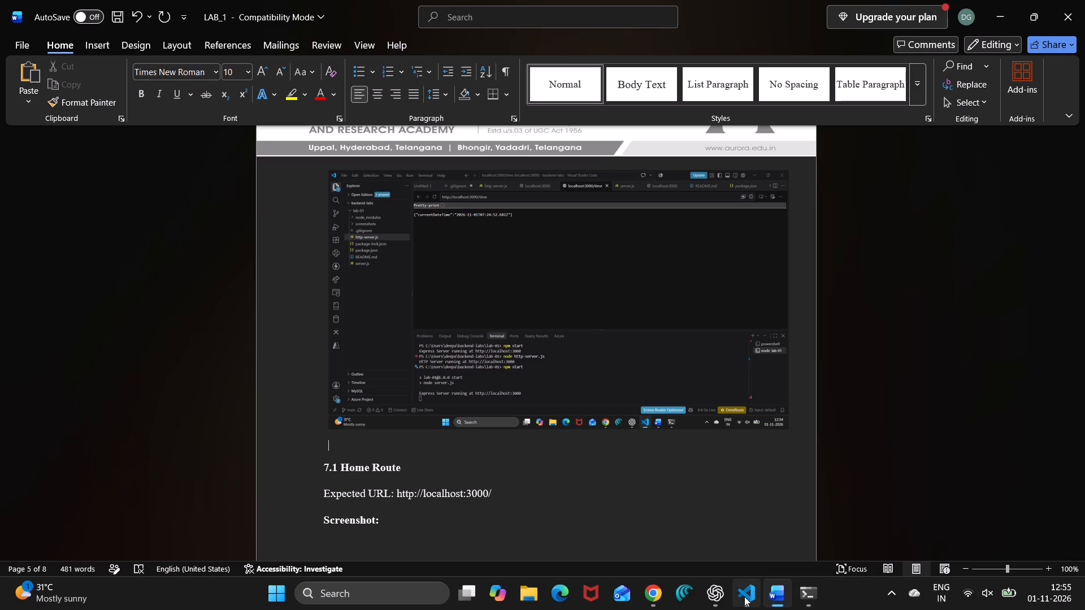
pyautogui.click(734, 533)
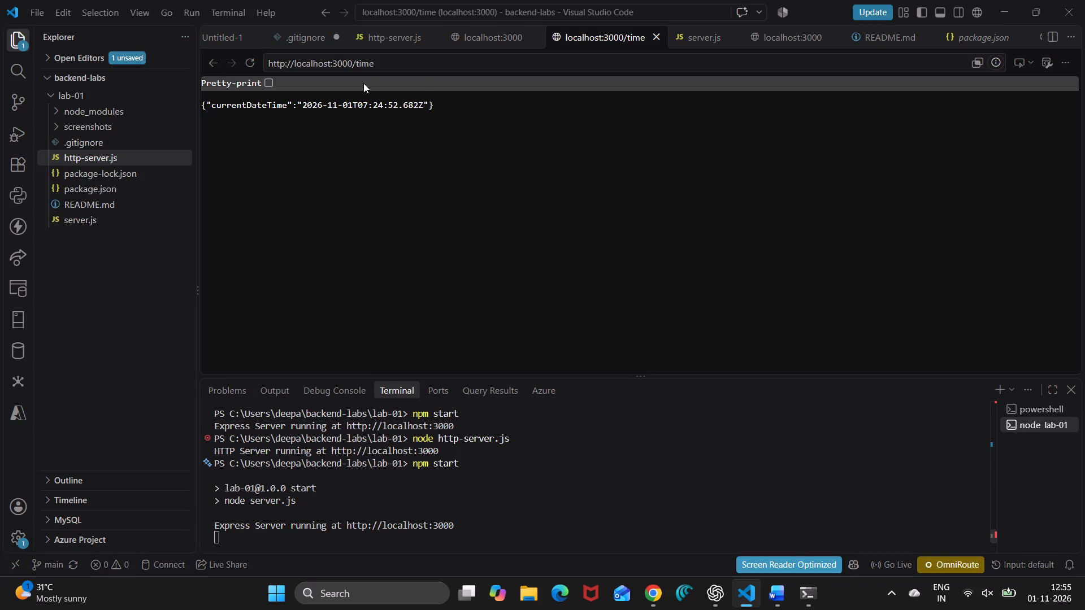
pyautogui.click(383, 65)
pyautogui.click(383, 65)
pyautogui.click(383, 65)
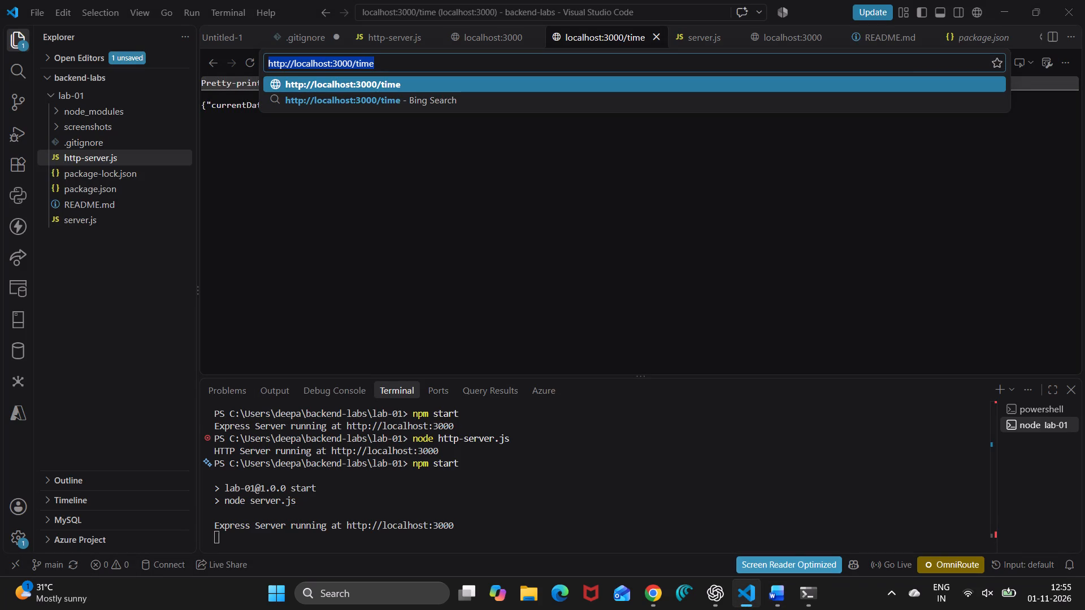
pyautogui.press('BackSpace')
pyautogui.press('BackSpace')
pyautogui.press('BackSpace')
pyautogui.press('BackSpace')
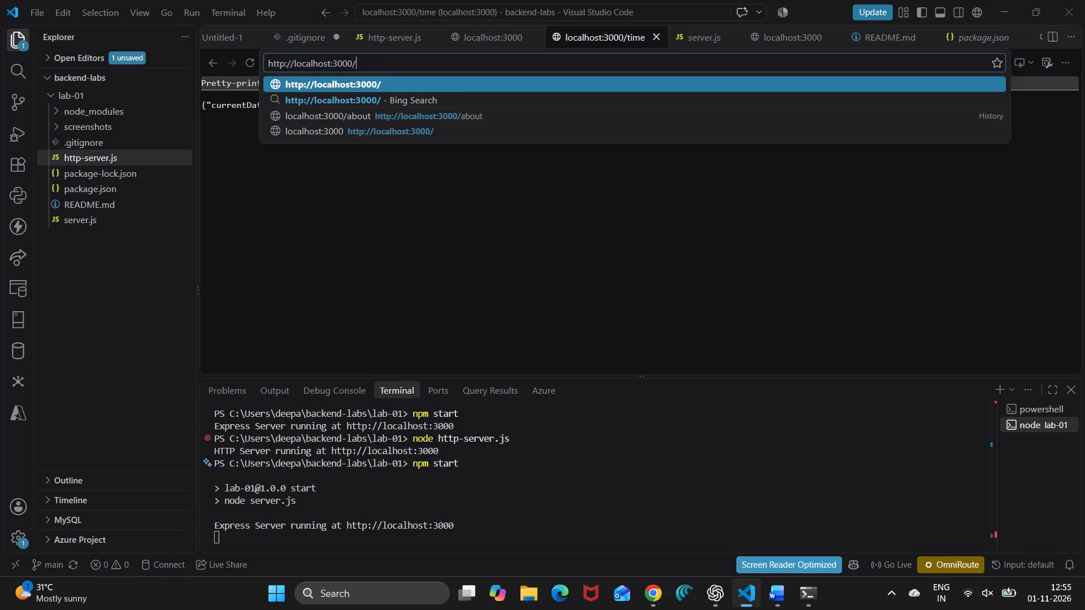
pyautogui.write('contact')
pyautogui.press('Return')
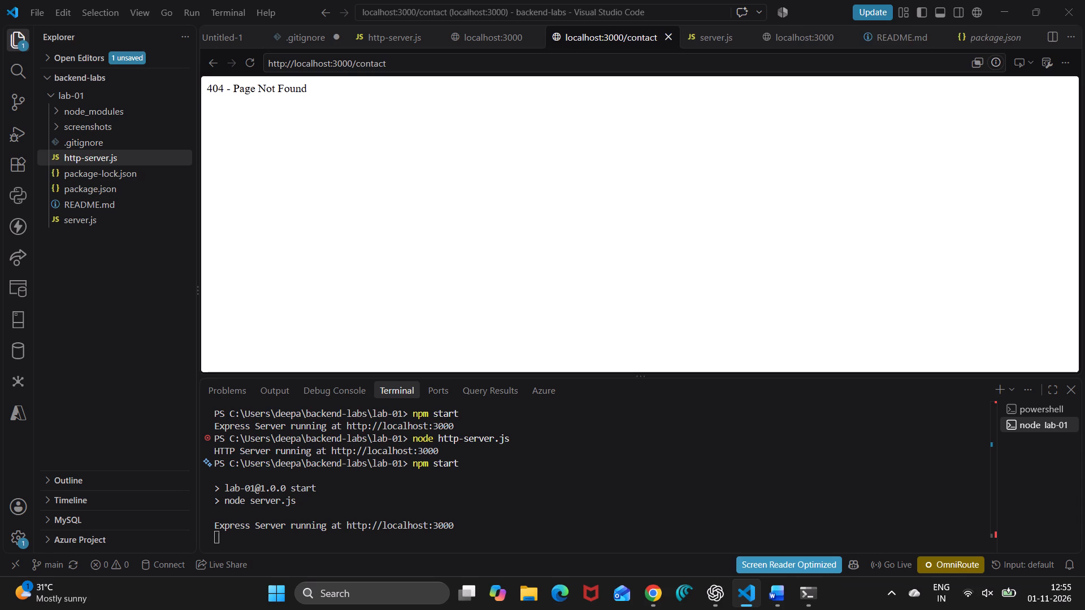
# Capture a full-screen screenshot of the /contact route output.
pyautogui.press('shift+super+s')
pyautogui.click(515, 36)
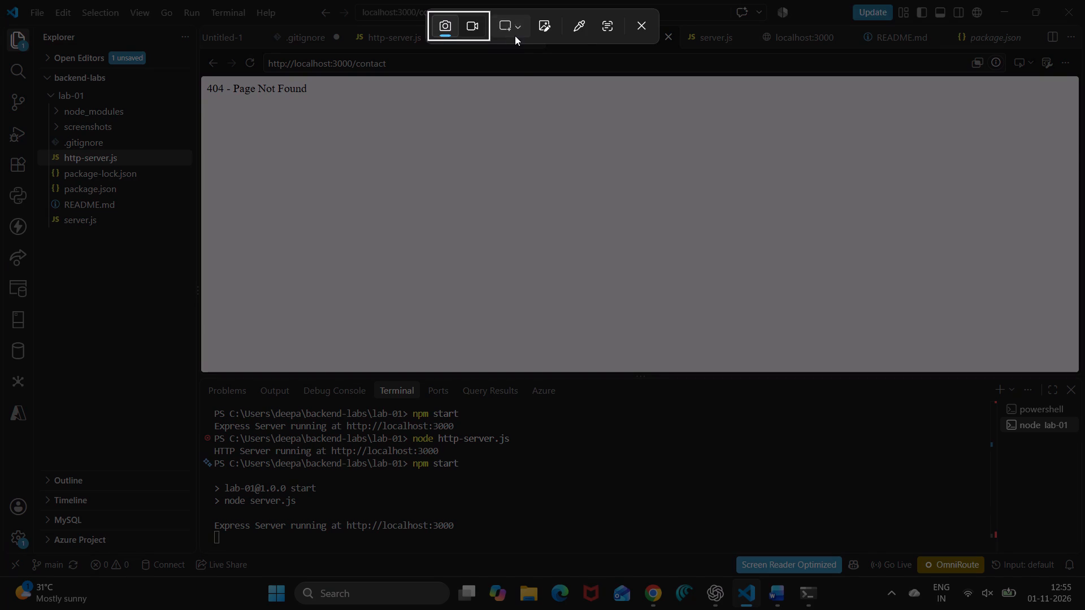
pyautogui.click(539, 82)
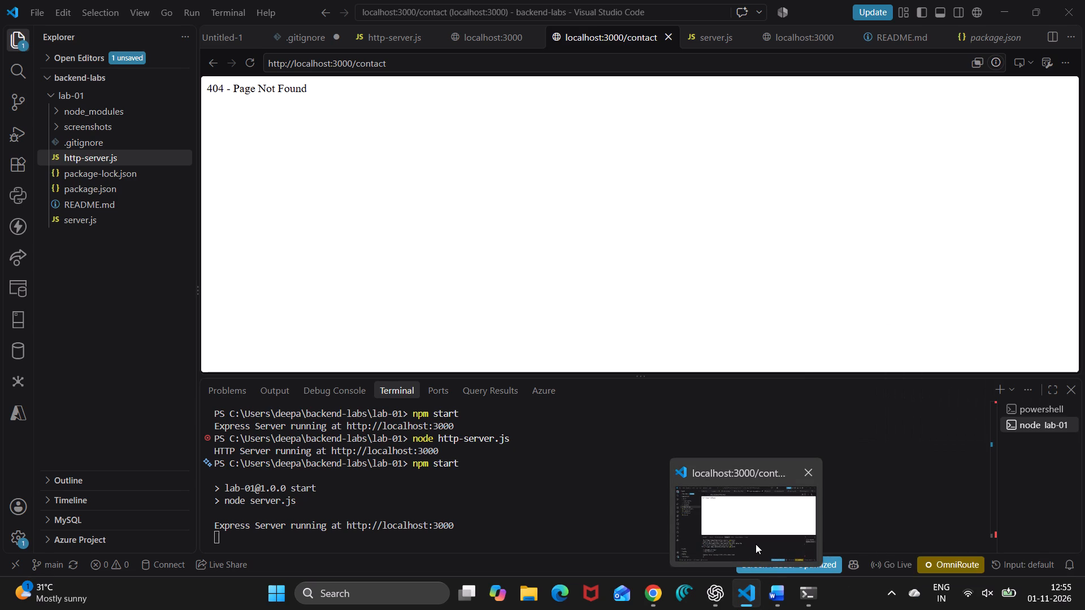
# In the LAB_1 report, paste the /contact screenshot below the /time screenshot on page 5.
pyautogui.click(776, 552)
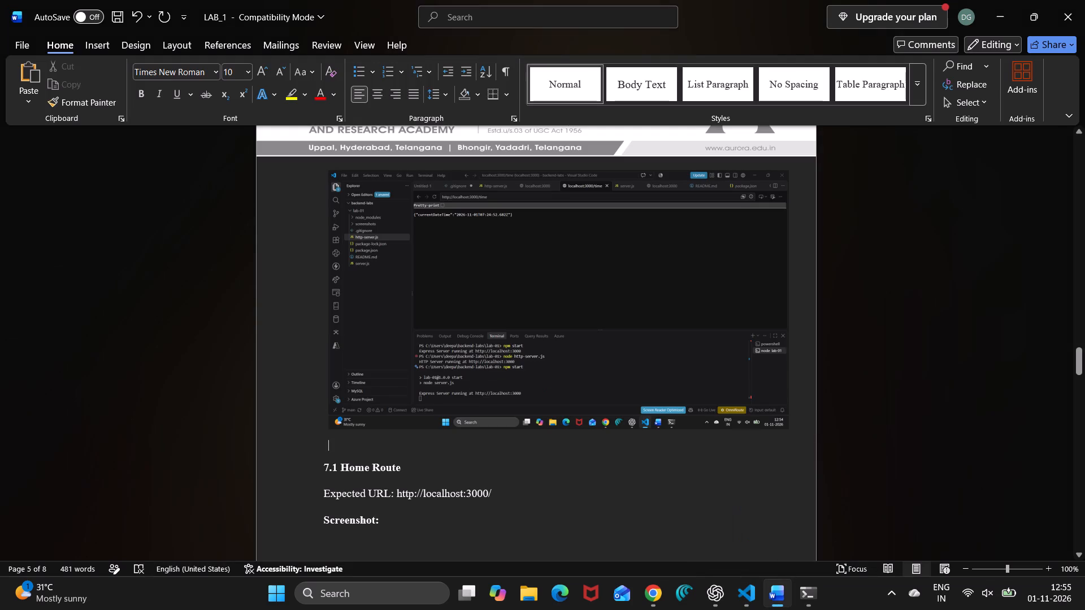
pyautogui.hotkey('ctrl', 'v')
# Look through sections 7.1 to 7.4 of the report, checking the old route pictures and the layout around them.
pyautogui.scroll(-1, 549, 434)
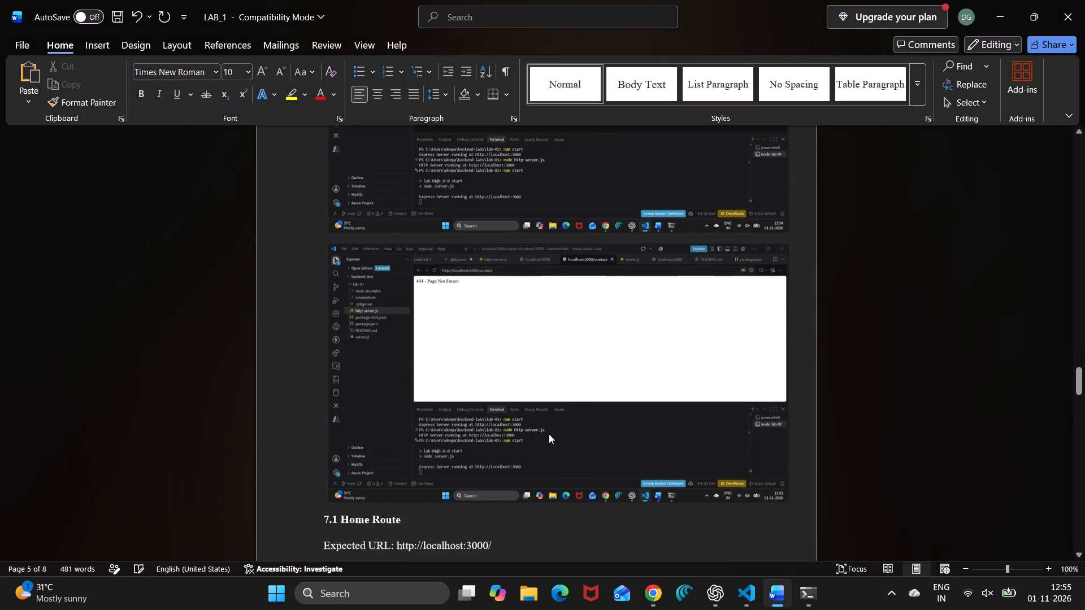
pyautogui.scroll(-1, 549, 434)
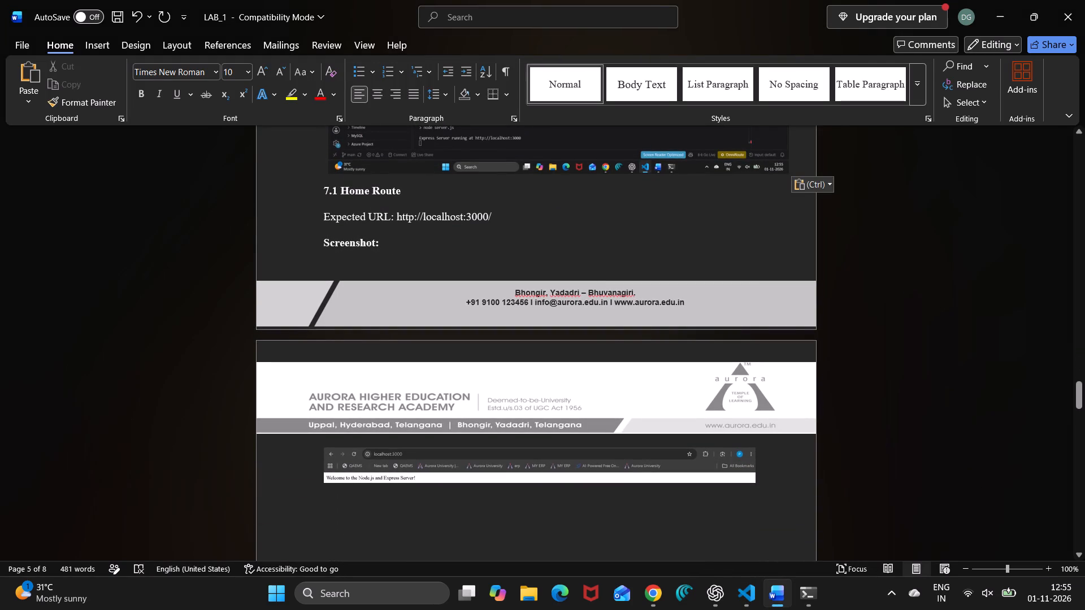
pyautogui.scroll(-1, 549, 434)
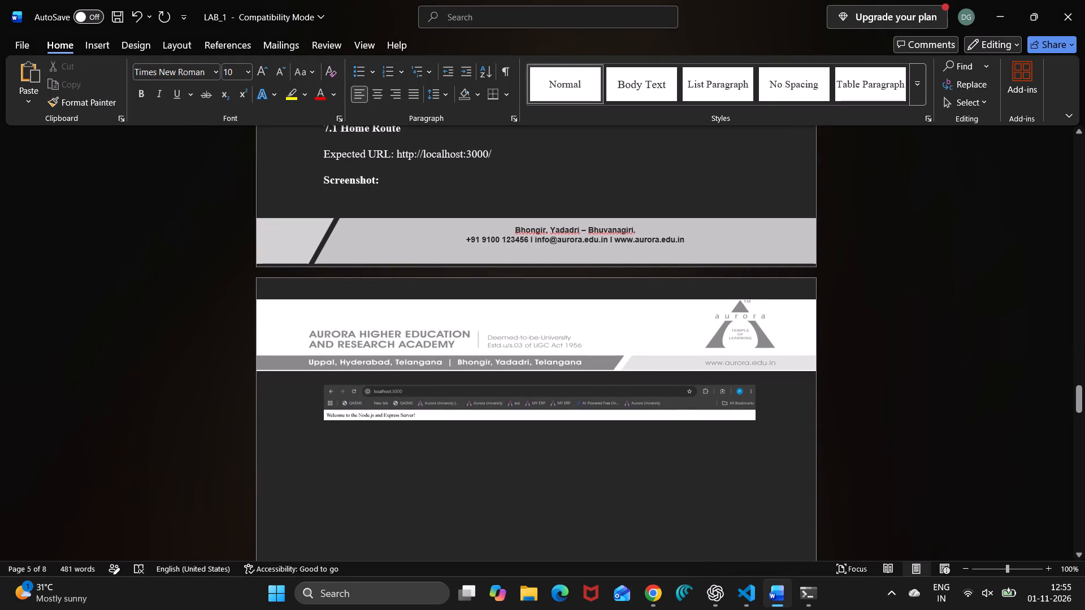
pyautogui.click(504, 409)
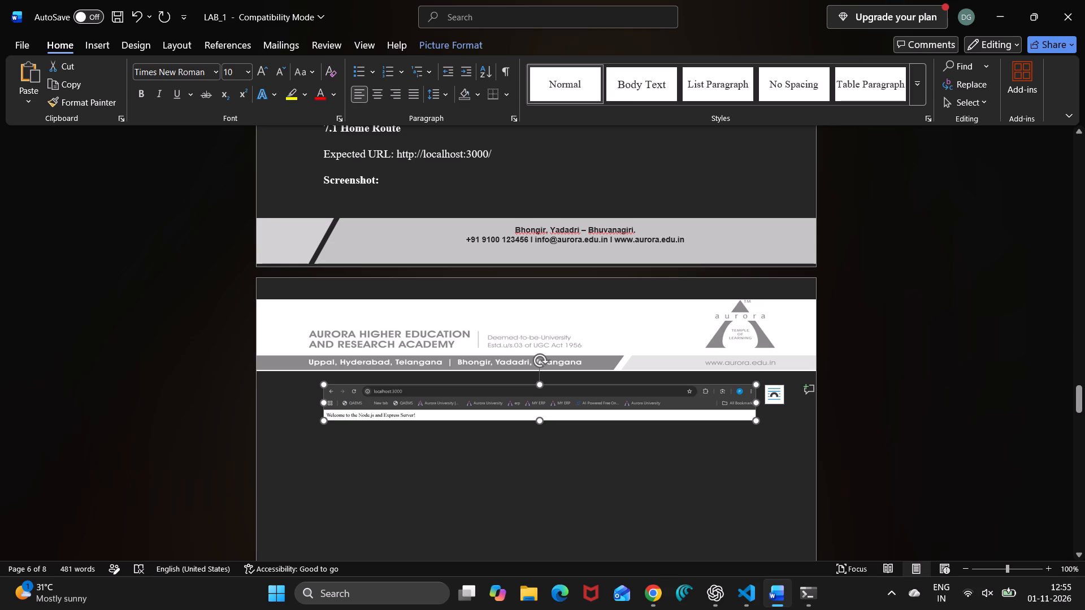
pyautogui.scroll(-4, 504, 409)
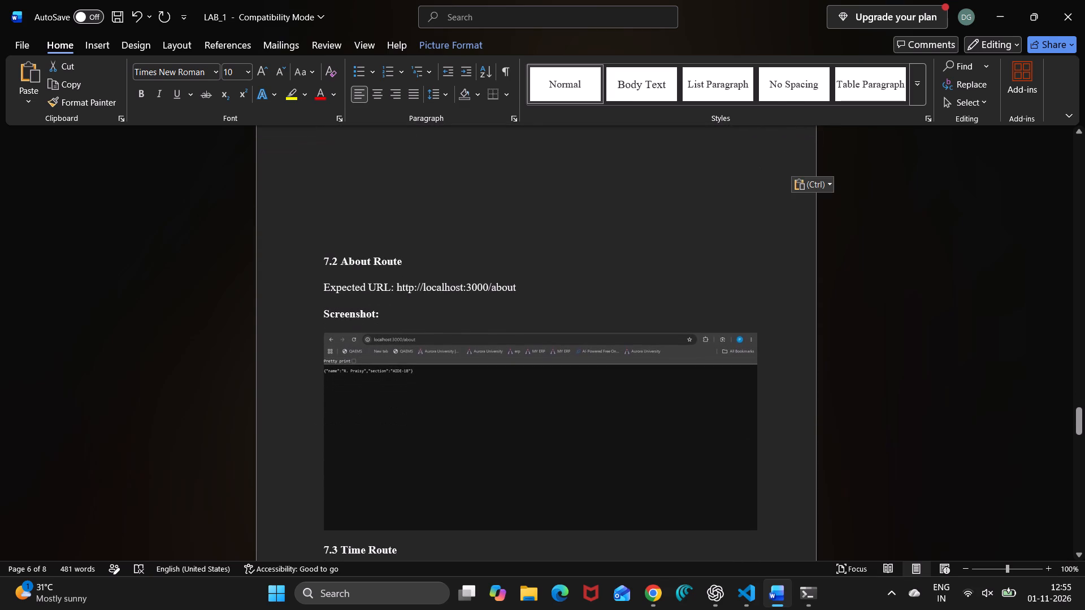
pyautogui.hscroll(1, 504, 409)
pyautogui.click(504, 409)
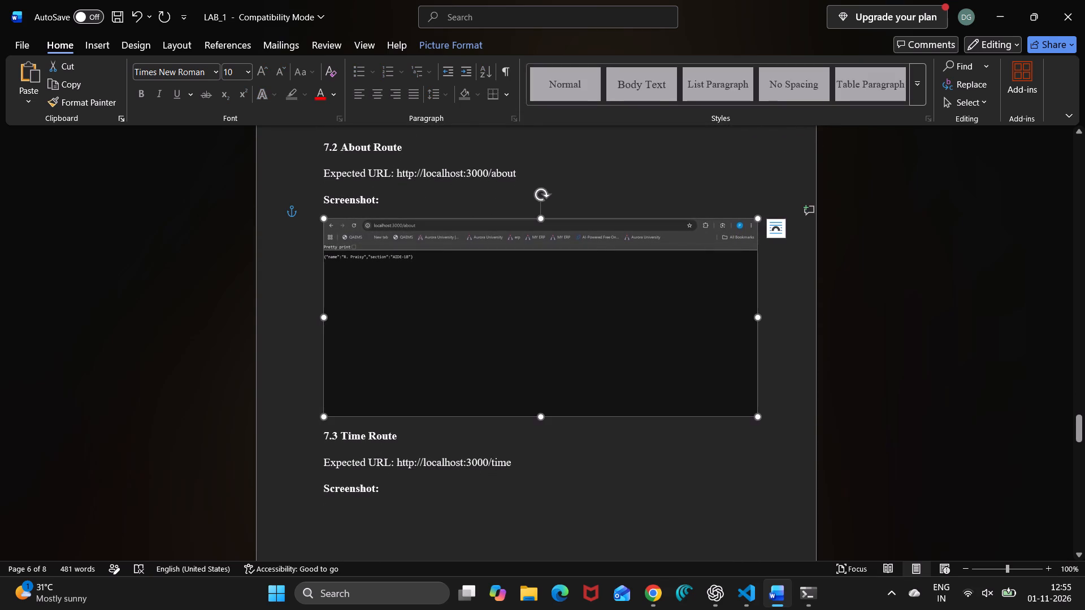
pyautogui.scroll(6, 504, 409)
pyautogui.hscroll(3, 504, 409)
pyautogui.scroll(-1, 504, 409)
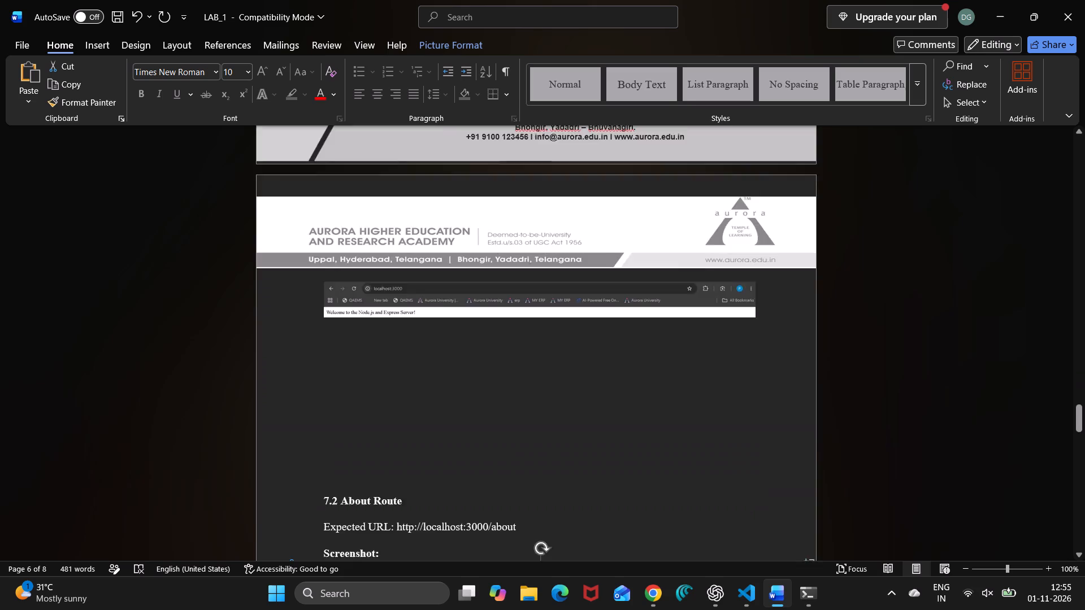
pyautogui.scroll(-2, 504, 409)
pyautogui.scroll(1, 504, 409)
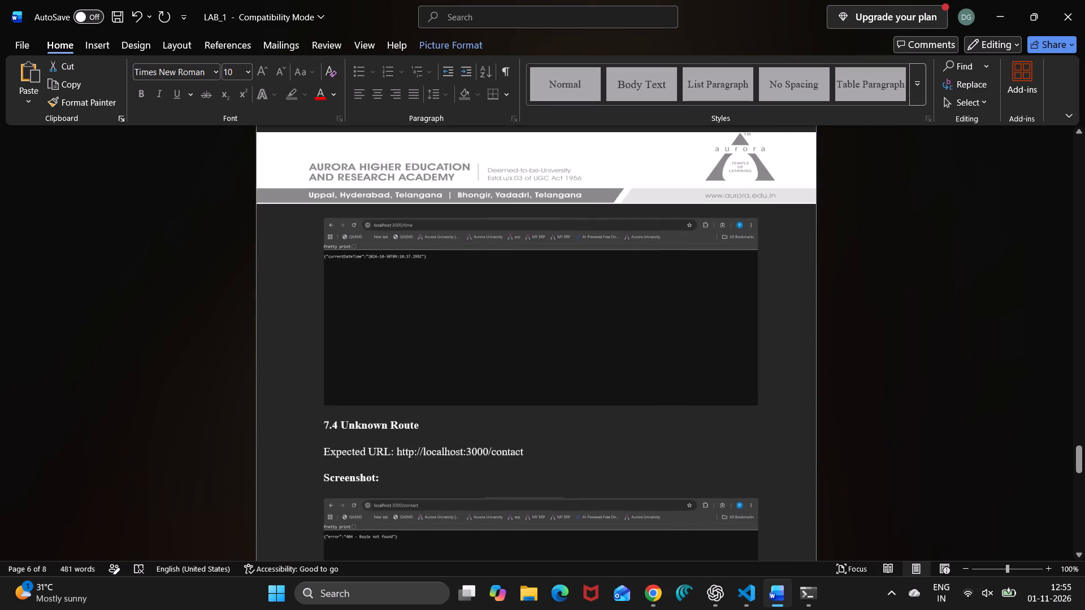
pyautogui.scroll(6, 504, 409)
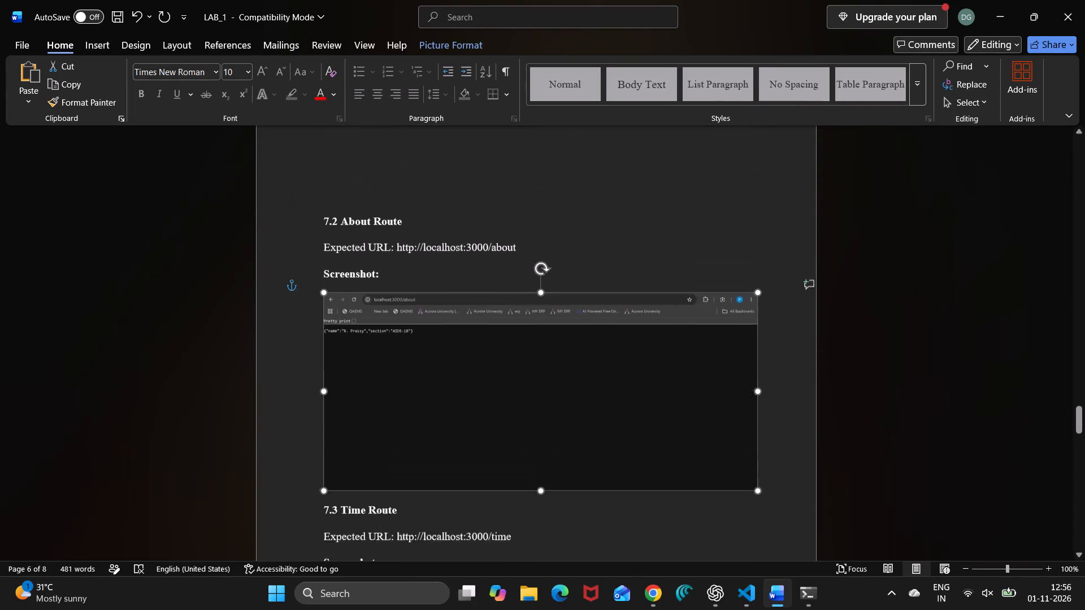
pyautogui.scroll(1, 504, 409)
pyautogui.scroll(-1, 504, 409)
pyautogui.scroll(1, 504, 409)
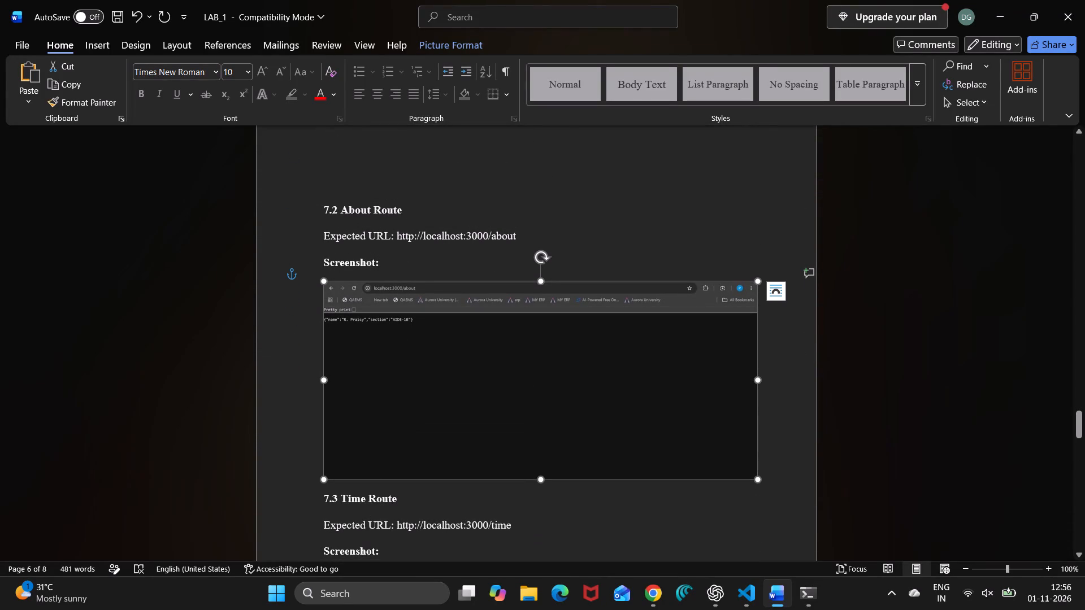
pyautogui.scroll(1, 504, 409)
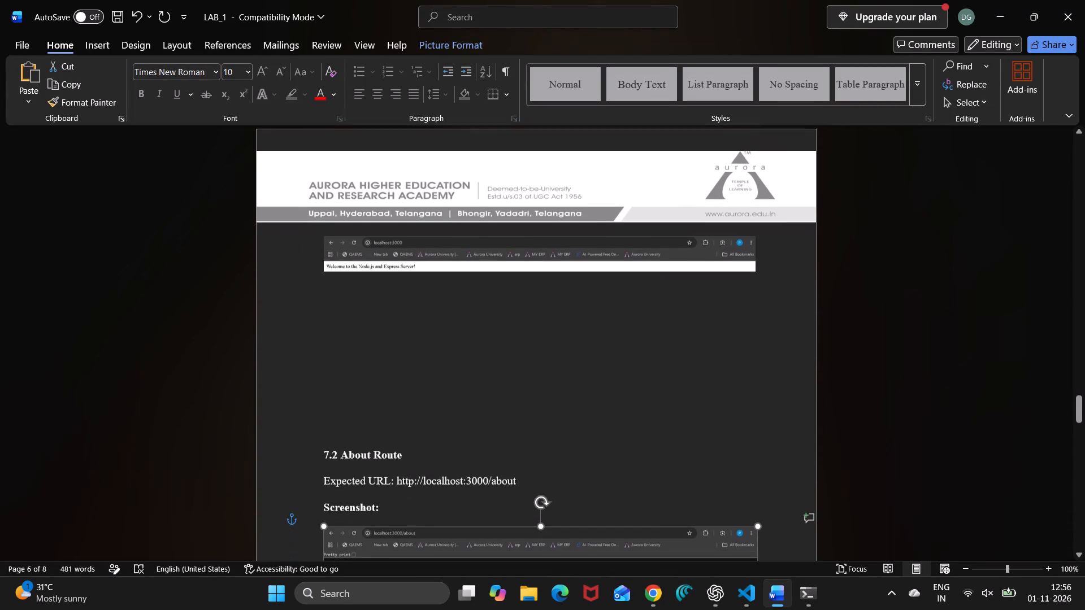
pyautogui.scroll(1, 504, 409)
# Delete the empty lines between the old Home Route picture and the 7.2 About Route heading.
pyautogui.click(379, 388)
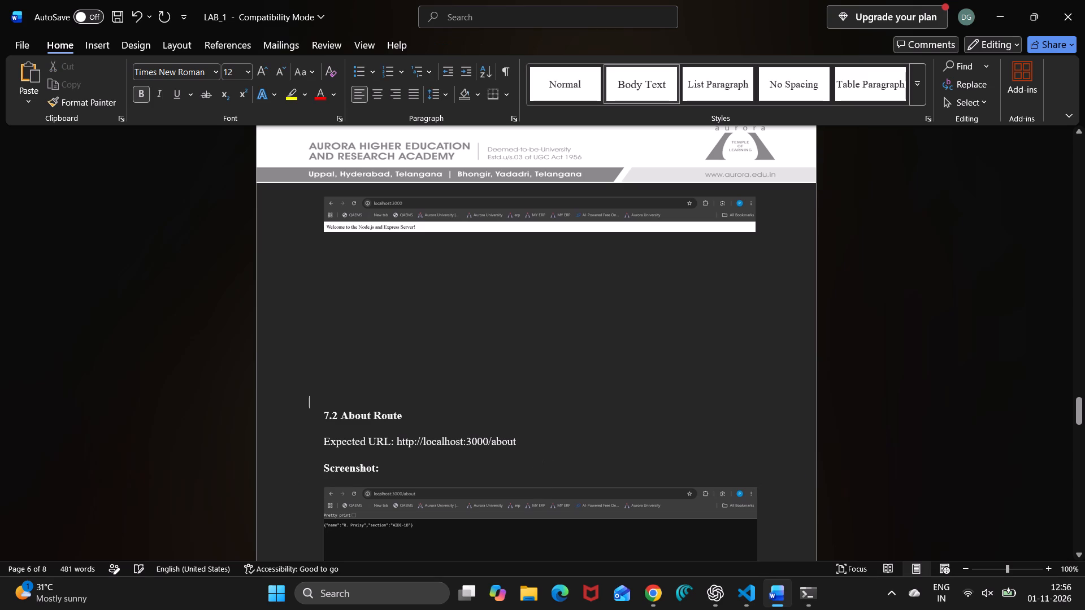
pyautogui.press('BackSpace')
pyautogui.press('BackSpace')
pyautogui.press('BackSpace')
pyautogui.press('BackSpace')
pyautogui.press('BackSpace')
pyautogui.press('BackSpace')
pyautogui.press('BackSpace')
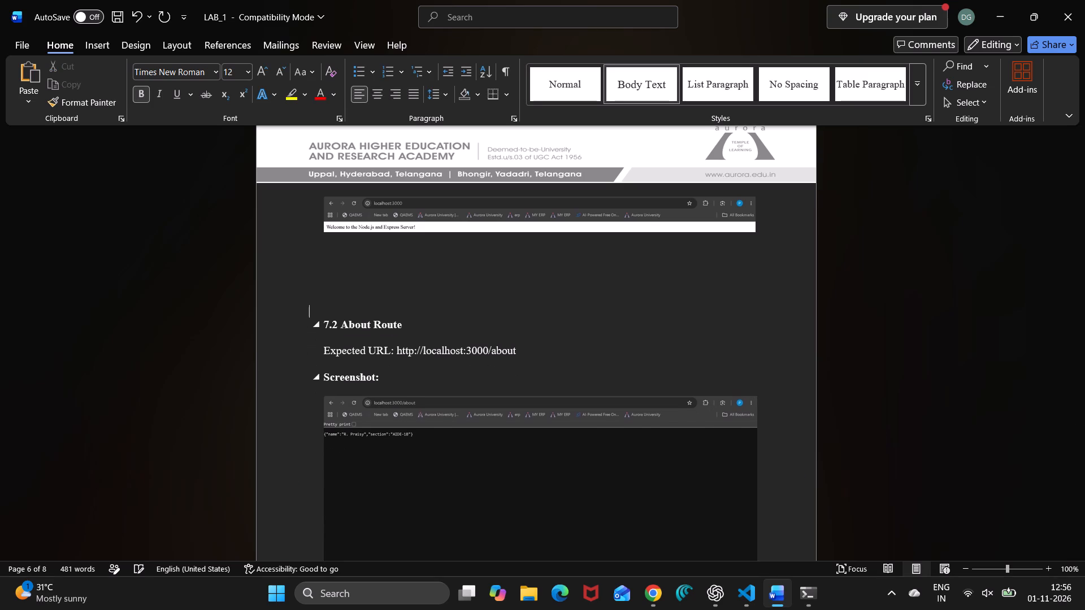
pyautogui.press('BackSpace')
pyautogui.press('BackSpace')
pyautogui.press('BackSpace')
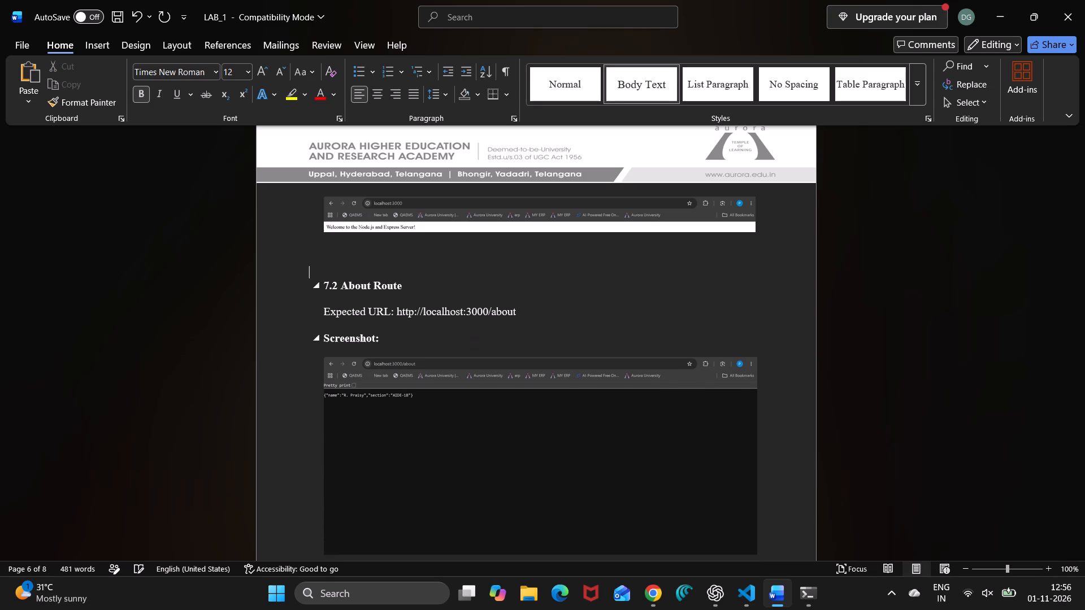
pyautogui.press('BackSpace')
pyautogui.press('BackSpace')
# Add blank lines below the /contact screenshot on page 5 to push the 7.1 Home Route section onto the next page.
pyautogui.hscroll(1, 379, 388)
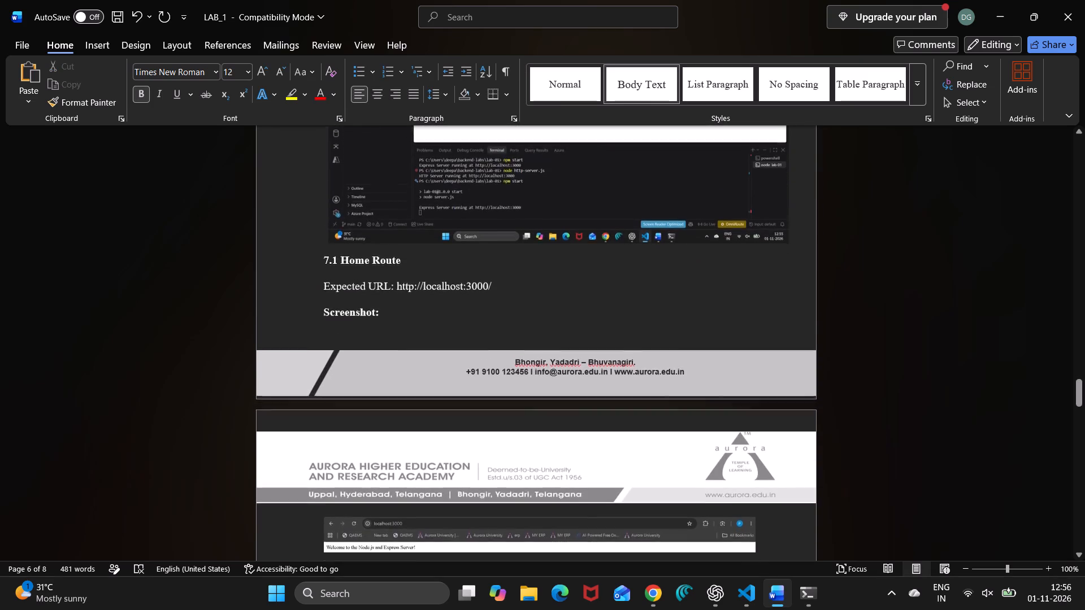
pyautogui.hscroll(1, 379, 388)
pyautogui.scroll(2, 379, 388)
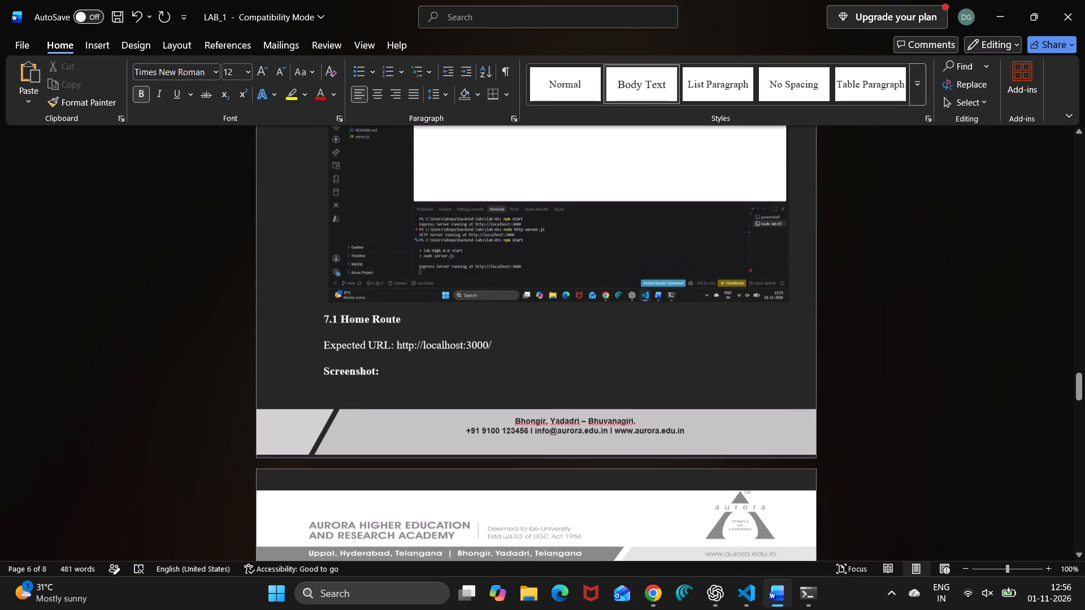
pyautogui.click(797, 316)
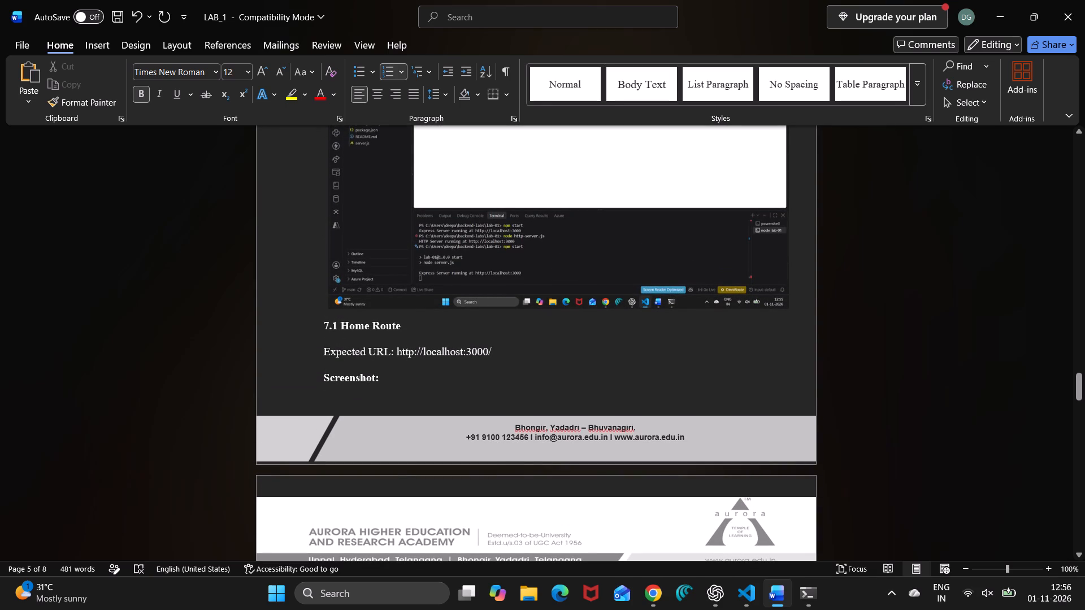
pyautogui.click(788, 303)
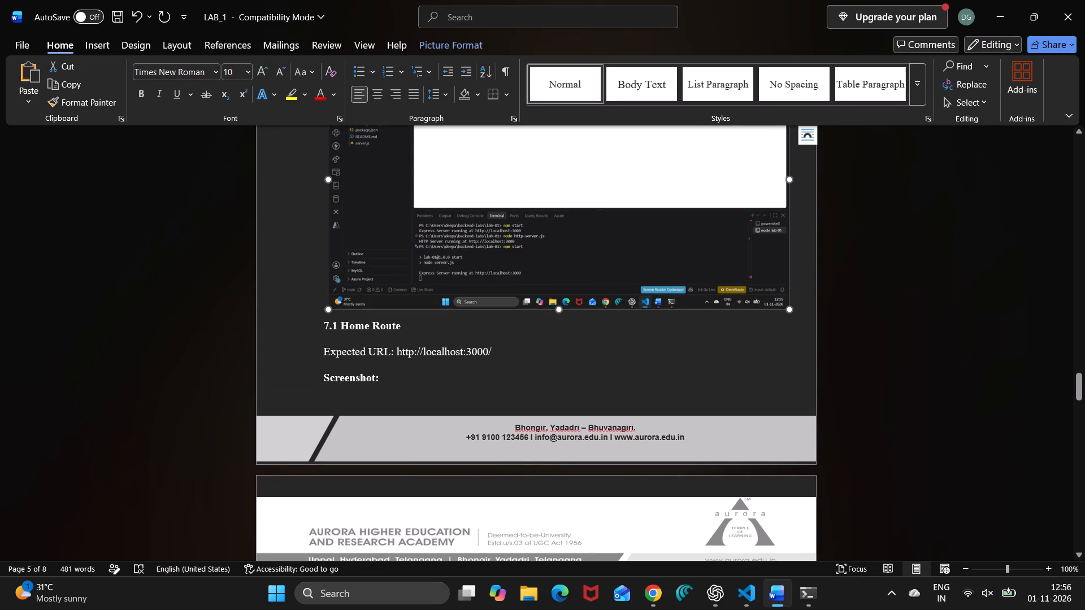
pyautogui.click(796, 302)
pyautogui.press('Return')
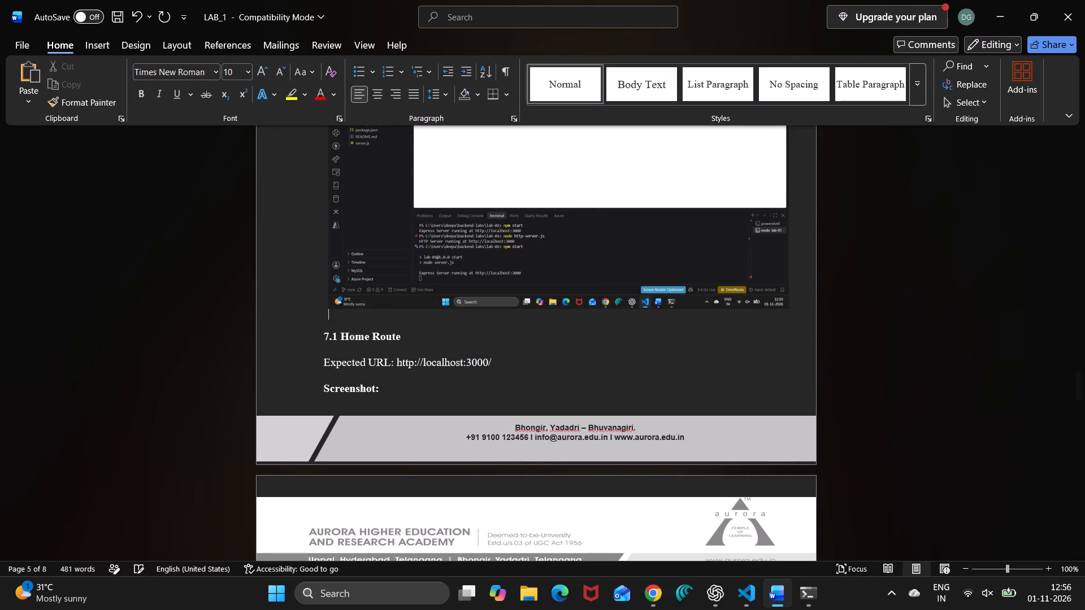
pyautogui.press('Return')
pyautogui.press('Return')
pyautogui.press('Return')
pyautogui.press('Return')
pyautogui.press('Return')
pyautogui.press('Return')
pyautogui.press('Return')
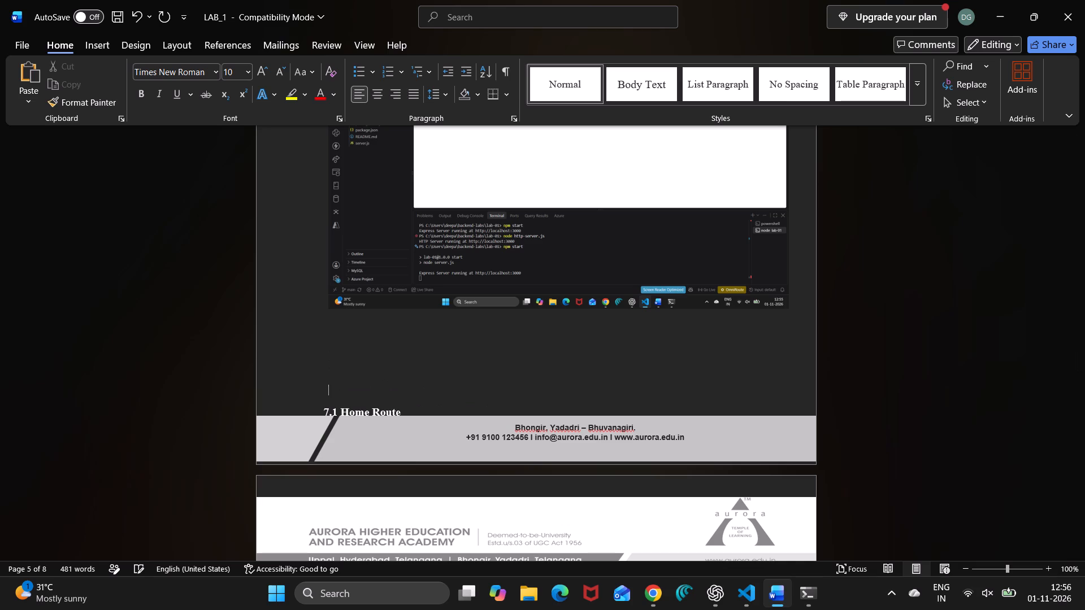
pyautogui.press('Return')
# Move the old Home Route picture up to sit directly under the Screenshot label of section 7.1.
pyautogui.scroll(-1, 796, 302)
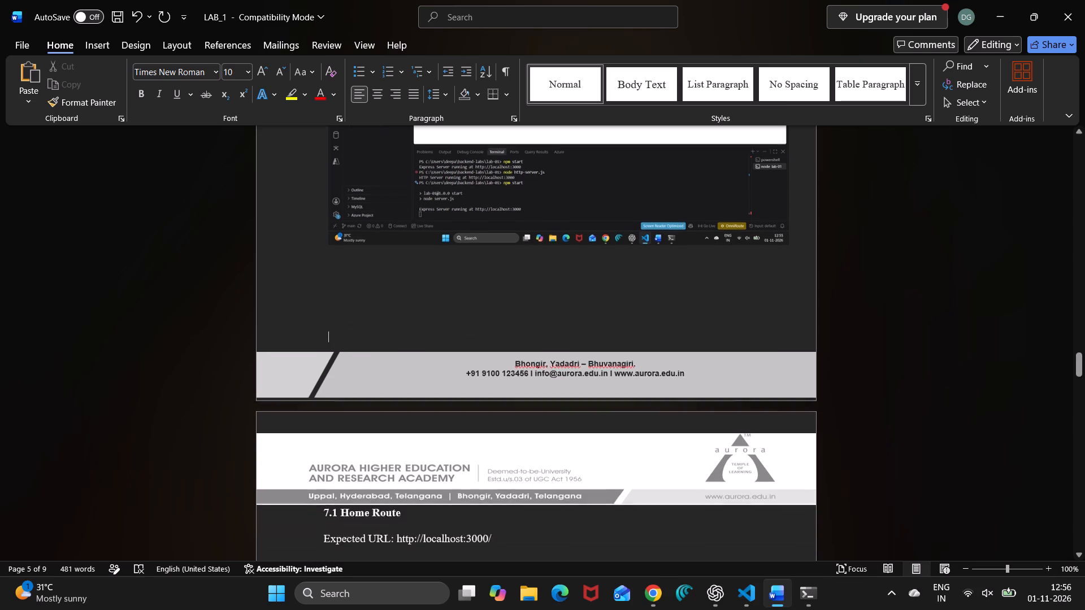
pyautogui.scroll(-3, 796, 302)
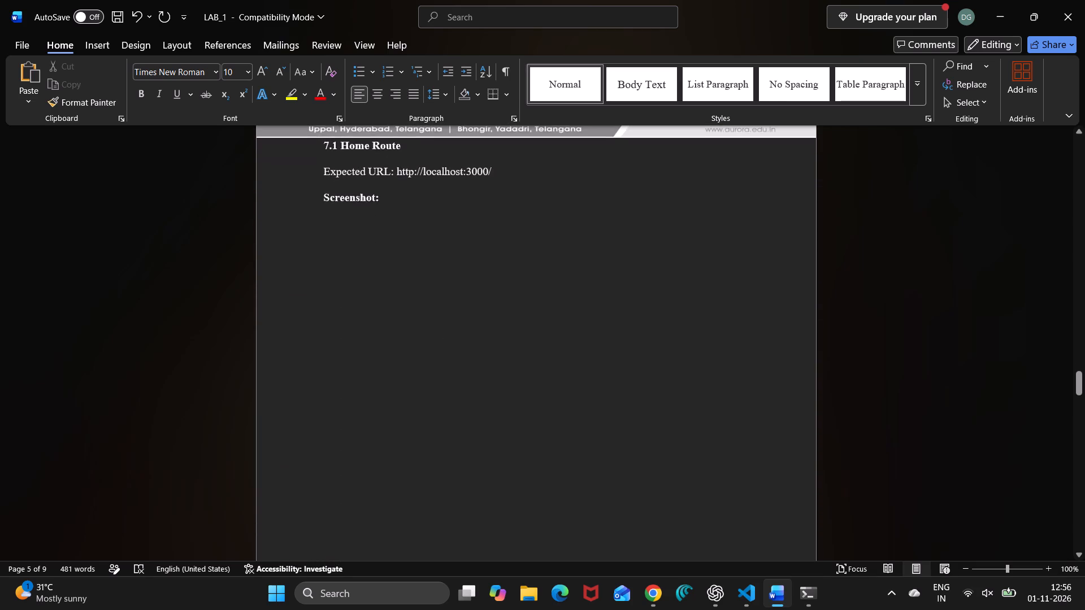
pyautogui.scroll(-5, 796, 302)
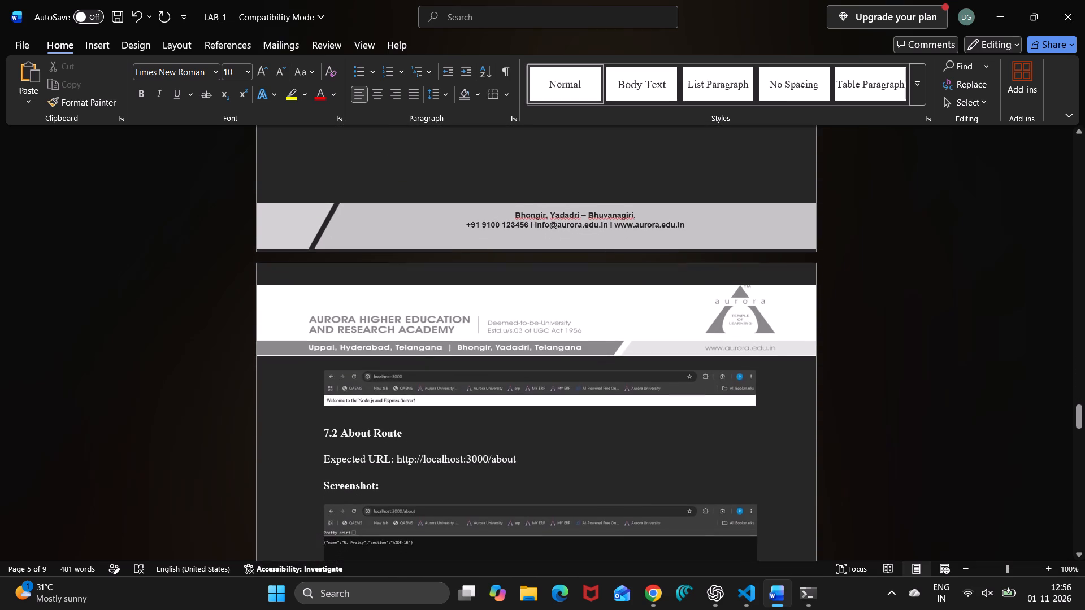
pyautogui.scroll(1, 796, 302)
pyautogui.scroll(-1, 705, 535)
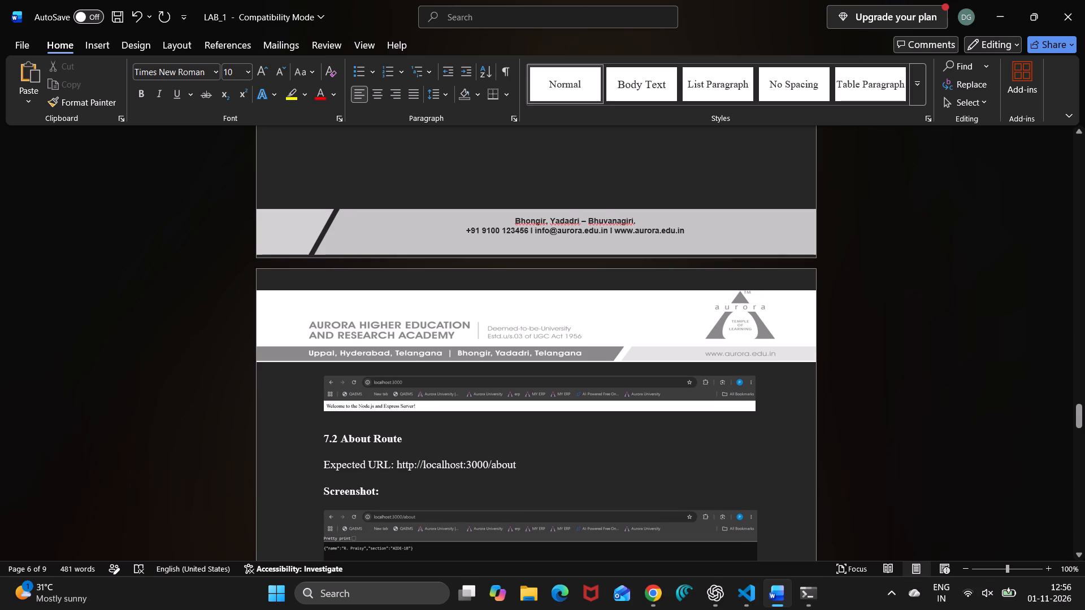
pyautogui.click(374, 168)
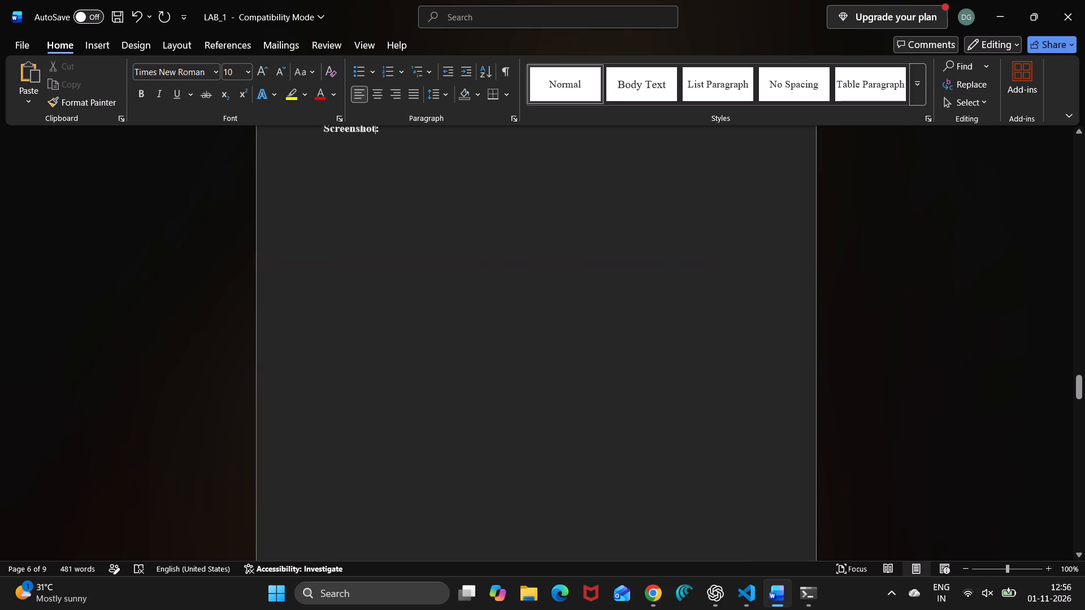
pyautogui.press('Right')
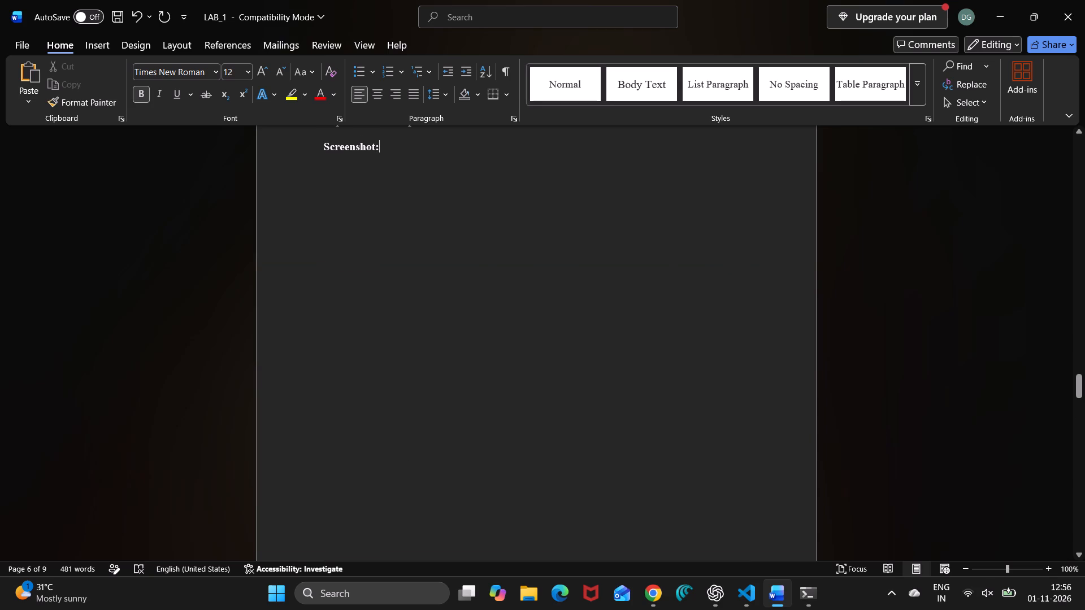
pyautogui.press('Down')
pyautogui.scroll(-2, 374, 168)
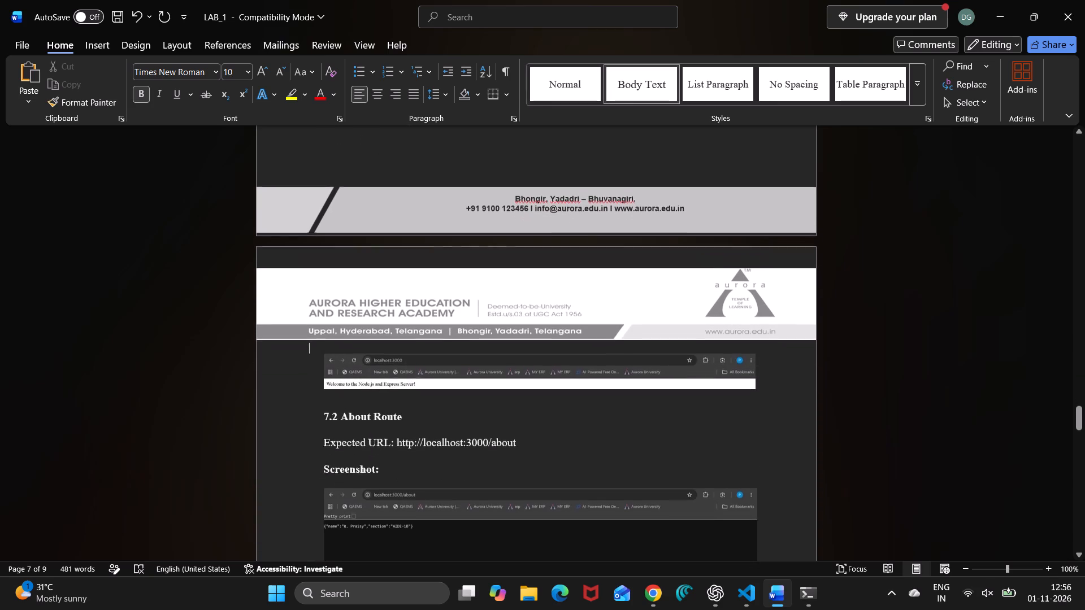
pyautogui.moveTo(383, 339); pyautogui.dragTo(397, 148)
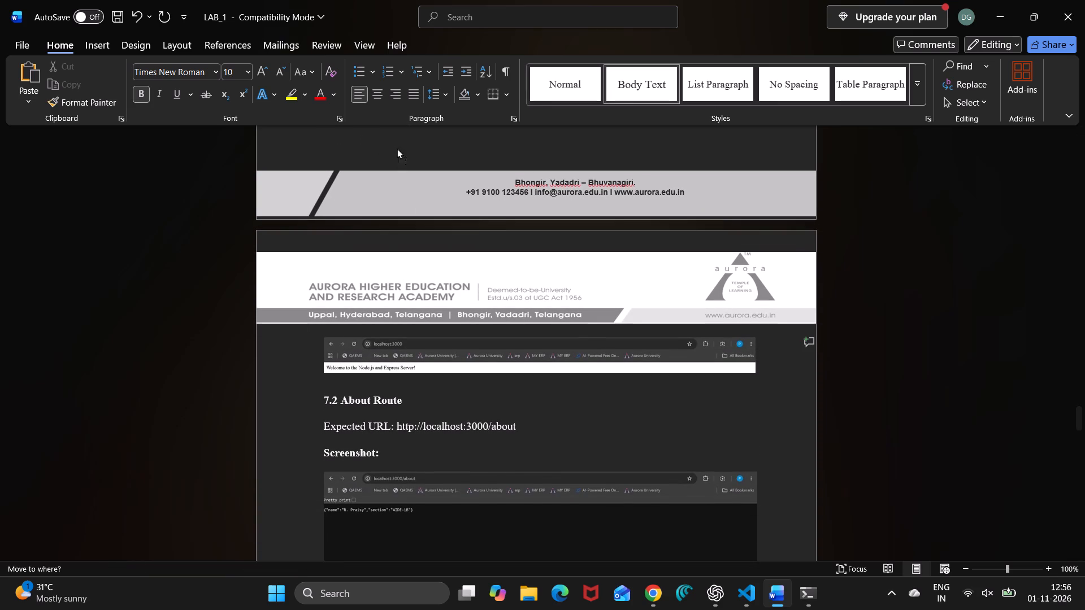
pyautogui.moveTo(397, 148); pyautogui.dragTo(393, 150)
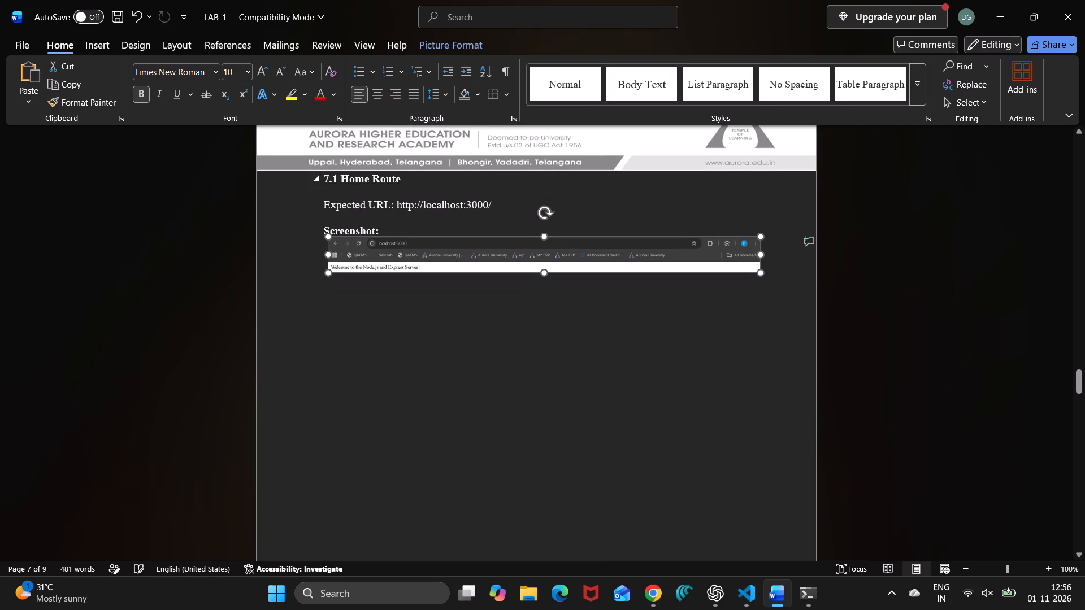
# Delete the empty lines between the Home Route picture and the 7.2 About Route heading.
pyautogui.scroll(-5, 418, 291)
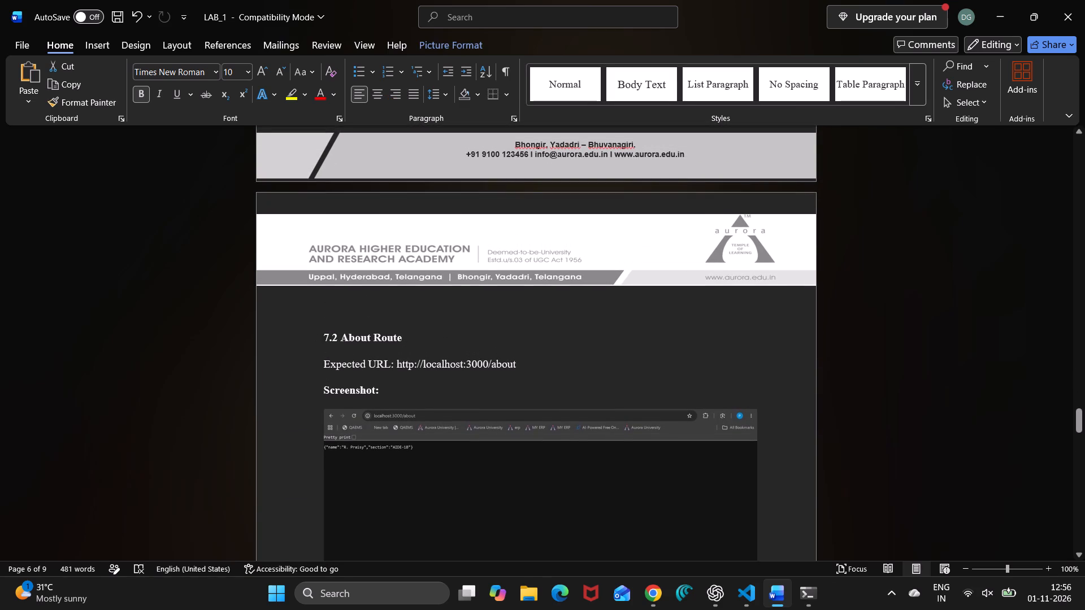
pyautogui.click(365, 319)
pyautogui.press('BackSpace')
pyautogui.press('BackSpace')
pyautogui.press('BackSpace')
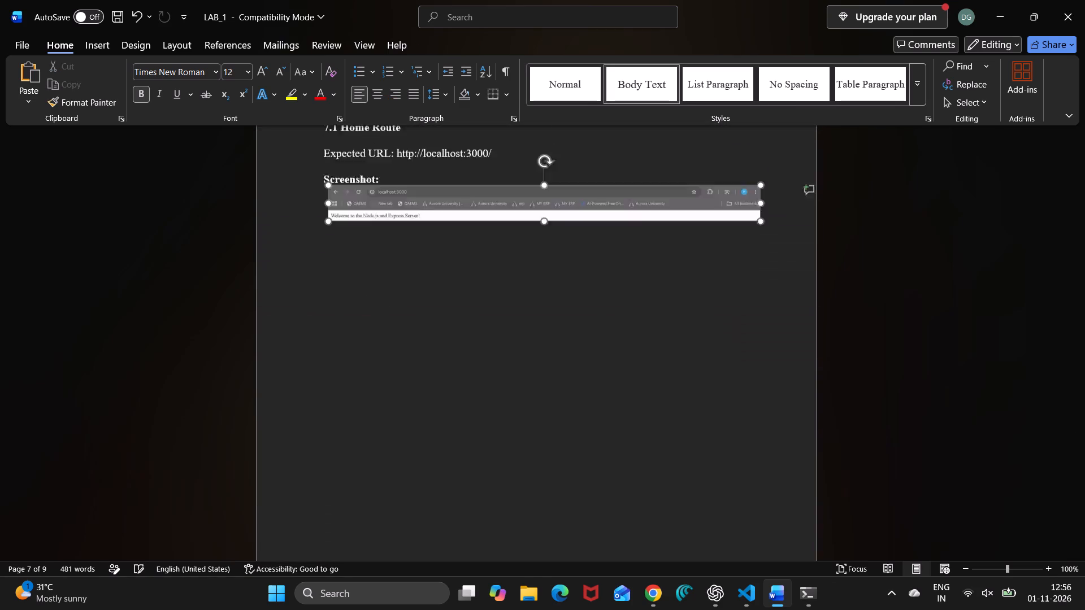
pyautogui.click(367, 509)
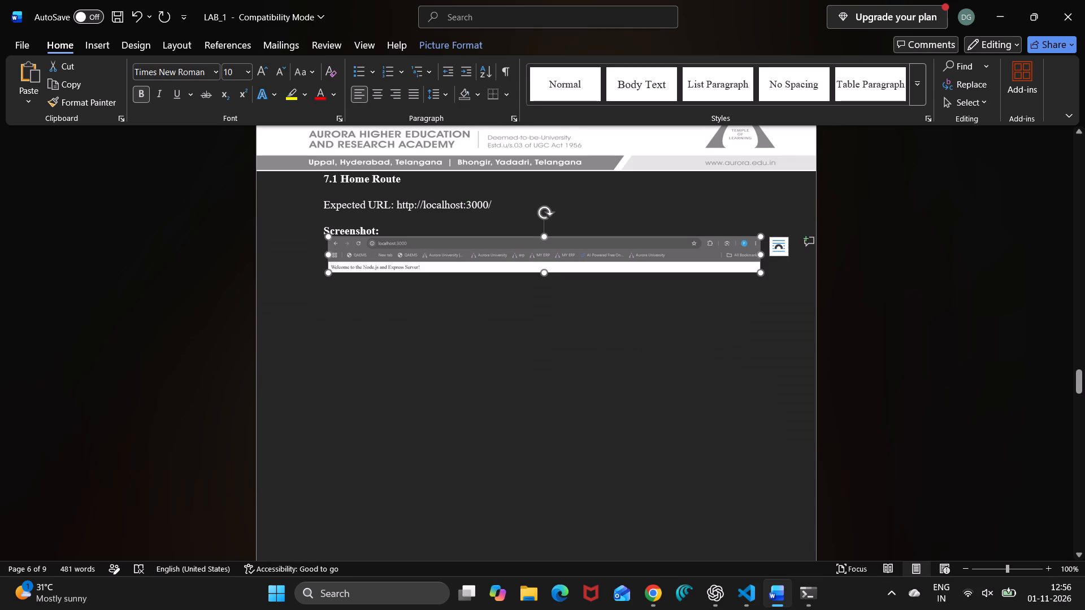
pyautogui.press('BackSpace')
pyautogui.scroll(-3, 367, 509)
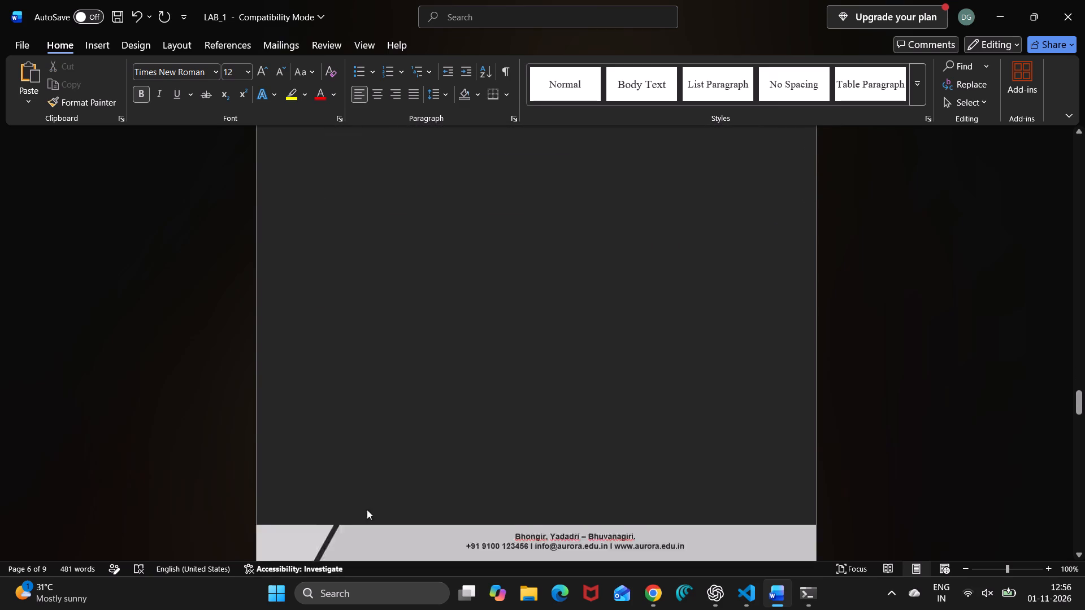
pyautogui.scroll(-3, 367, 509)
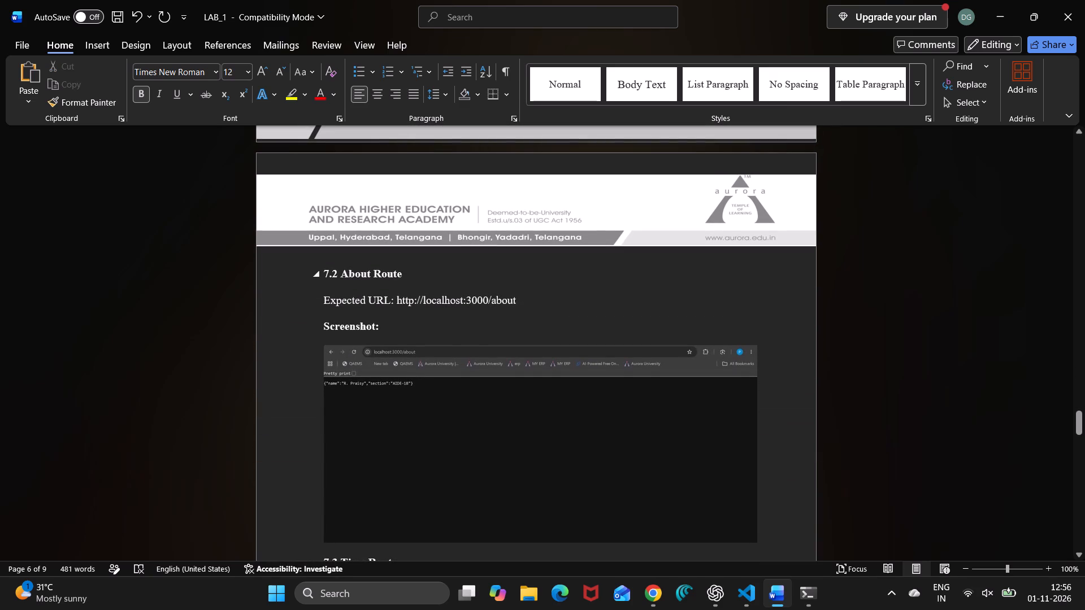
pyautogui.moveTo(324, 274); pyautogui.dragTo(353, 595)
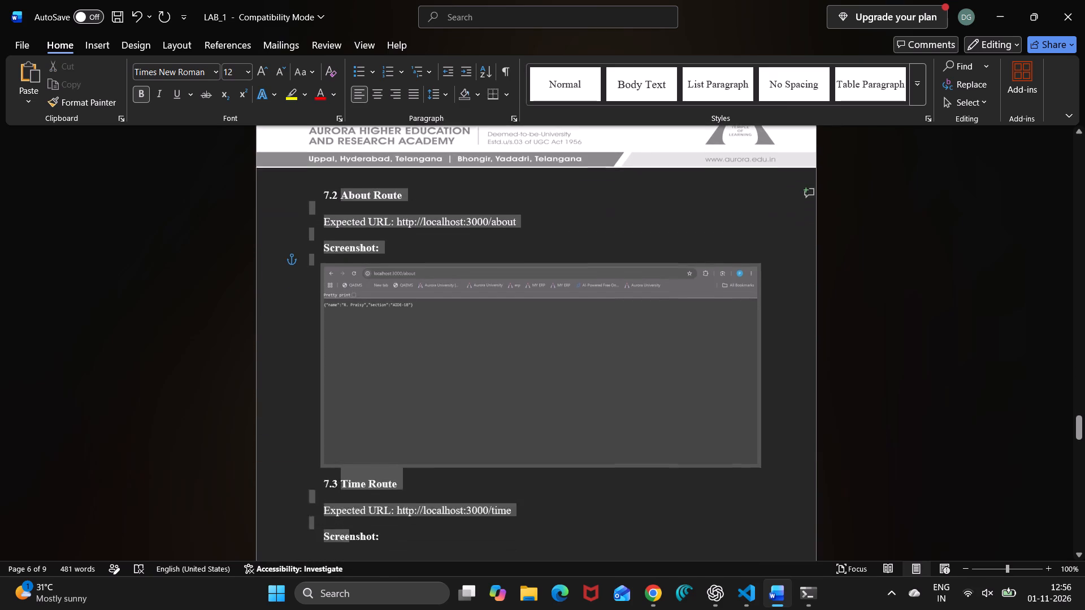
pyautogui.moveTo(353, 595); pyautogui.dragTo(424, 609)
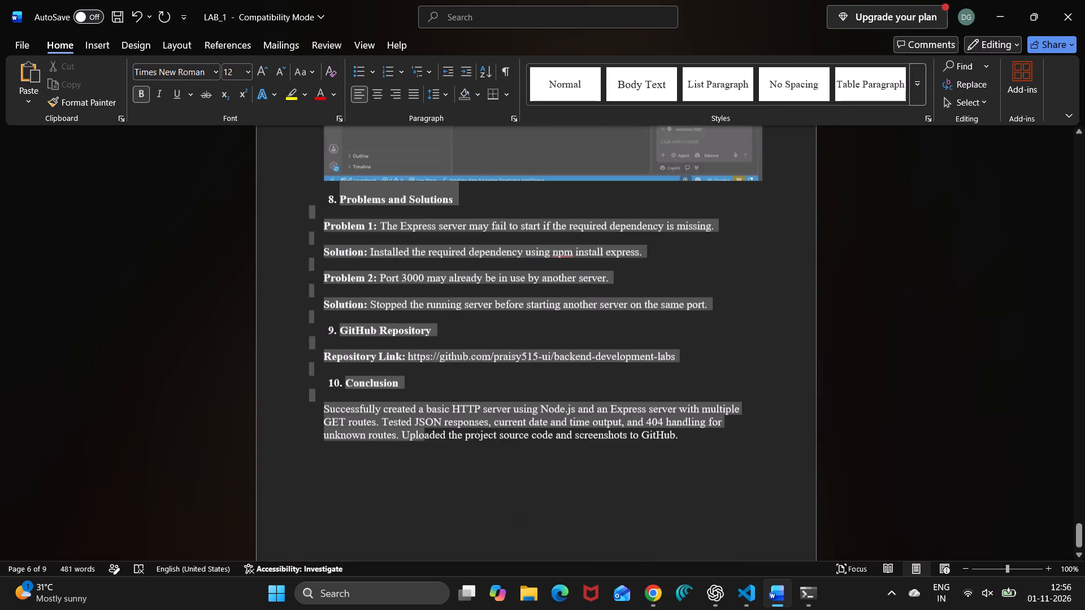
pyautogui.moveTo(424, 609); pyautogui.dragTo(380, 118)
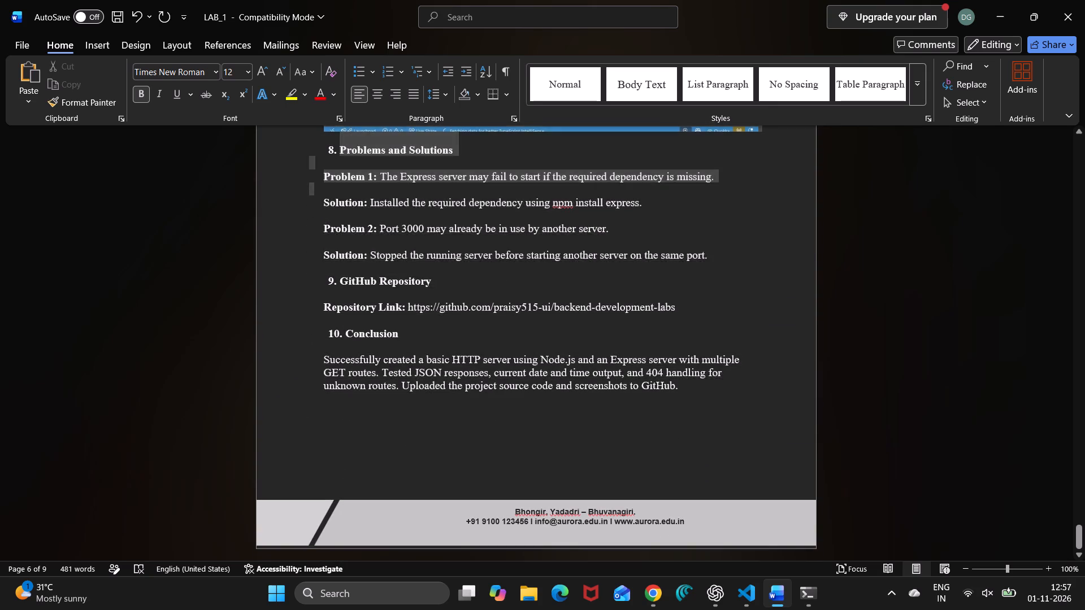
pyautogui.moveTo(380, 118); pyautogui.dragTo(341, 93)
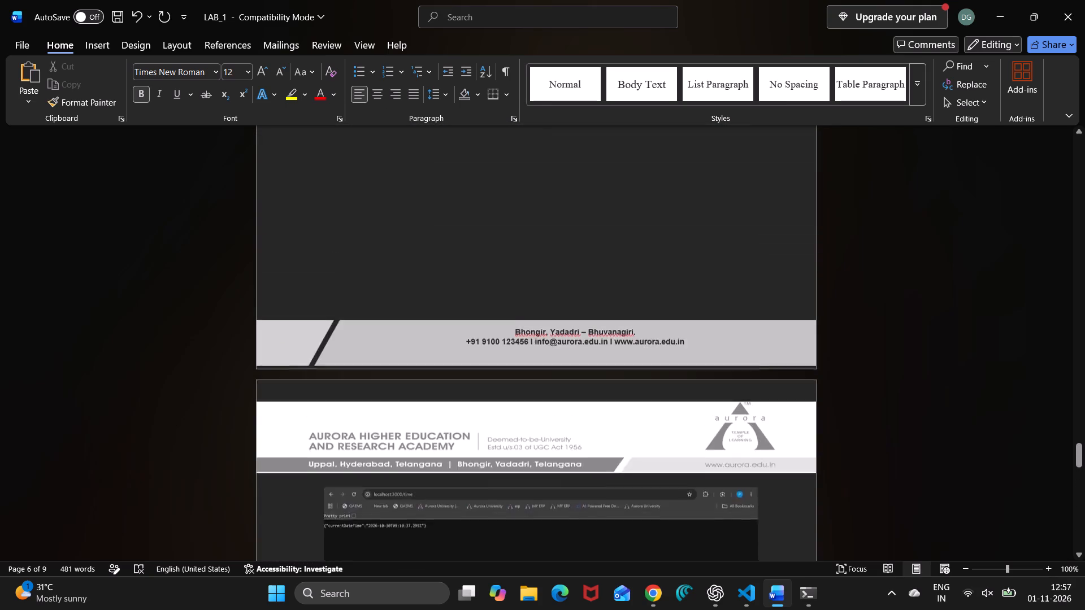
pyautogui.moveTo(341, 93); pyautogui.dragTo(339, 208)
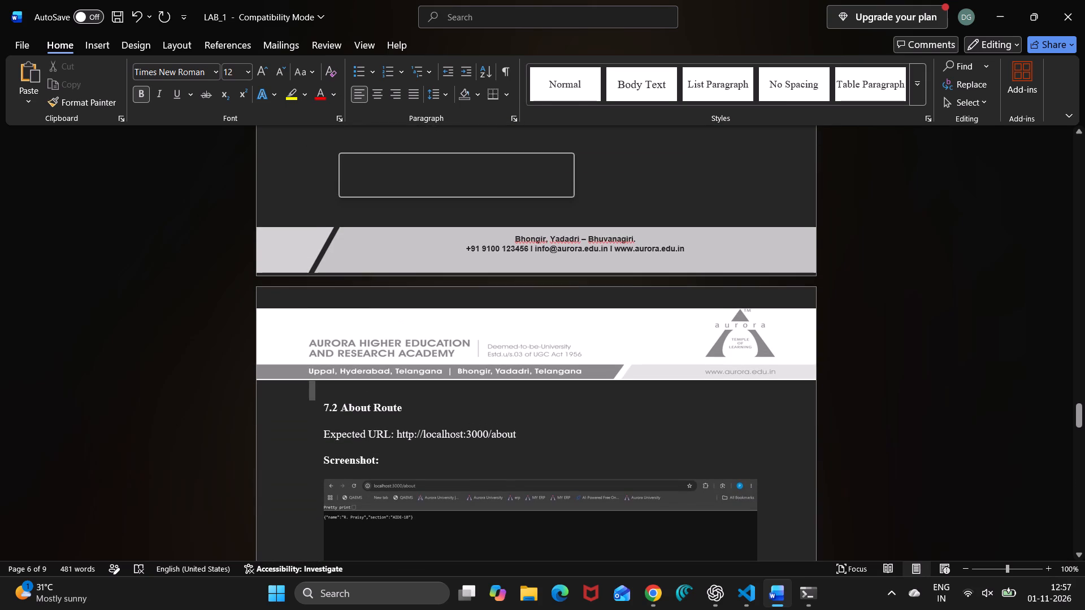
# Move the old /time picture up to the previous page, directly under the Screenshot label of section 7.3 Time Route.
pyautogui.scroll(-4, 406, 425)
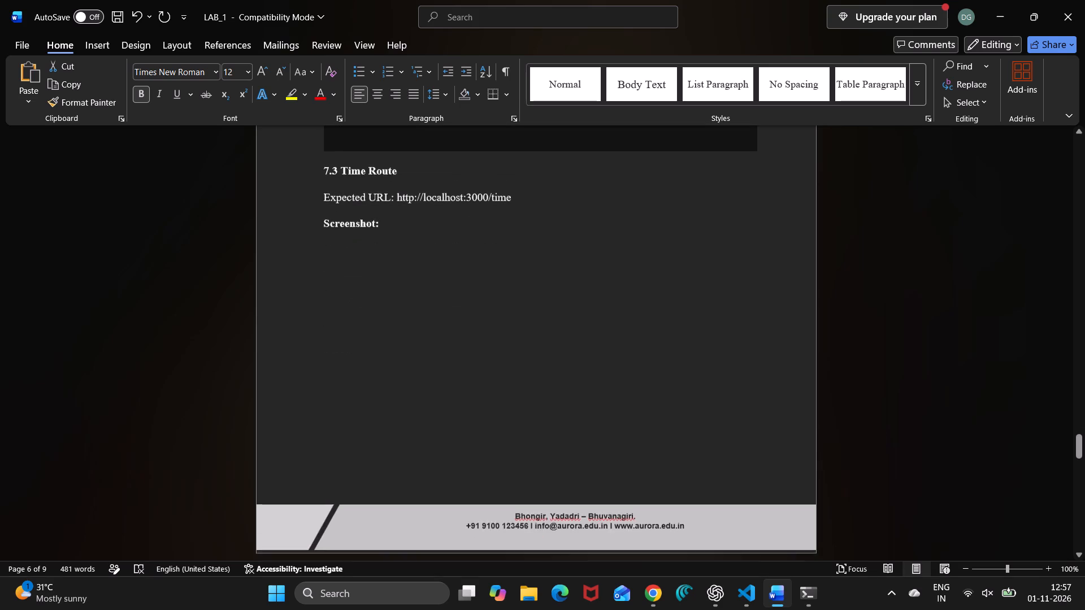
pyautogui.scroll(-3, 406, 425)
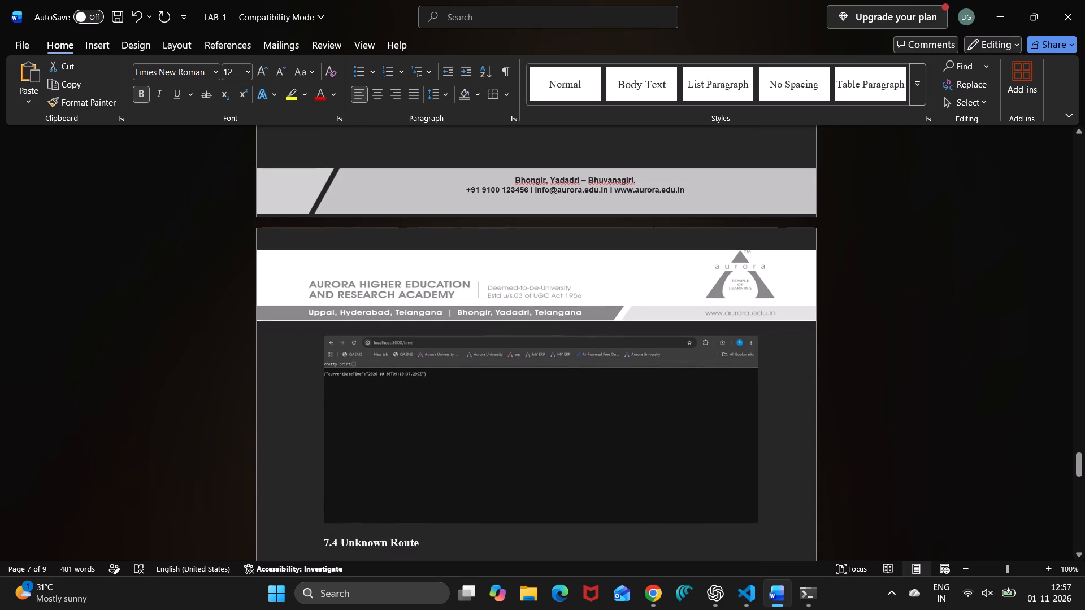
pyautogui.moveTo(406, 425); pyautogui.dragTo(414, 149)
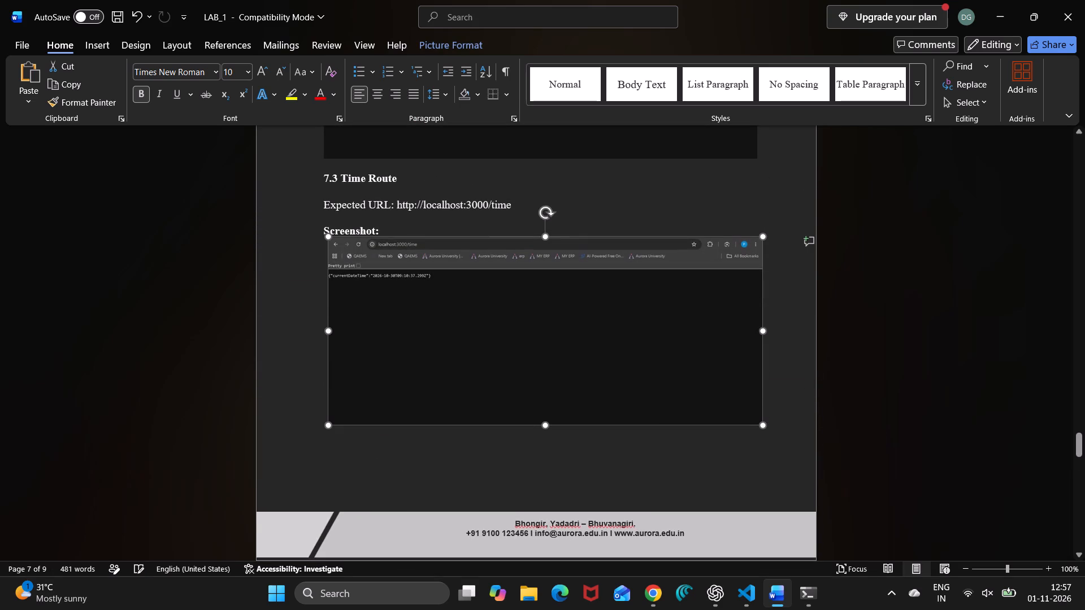
# Try to move the old Hello server picture up under the Screenshot label of section 7.5 Basic HTTP Server.
pyautogui.scroll(-7, 403, 339)
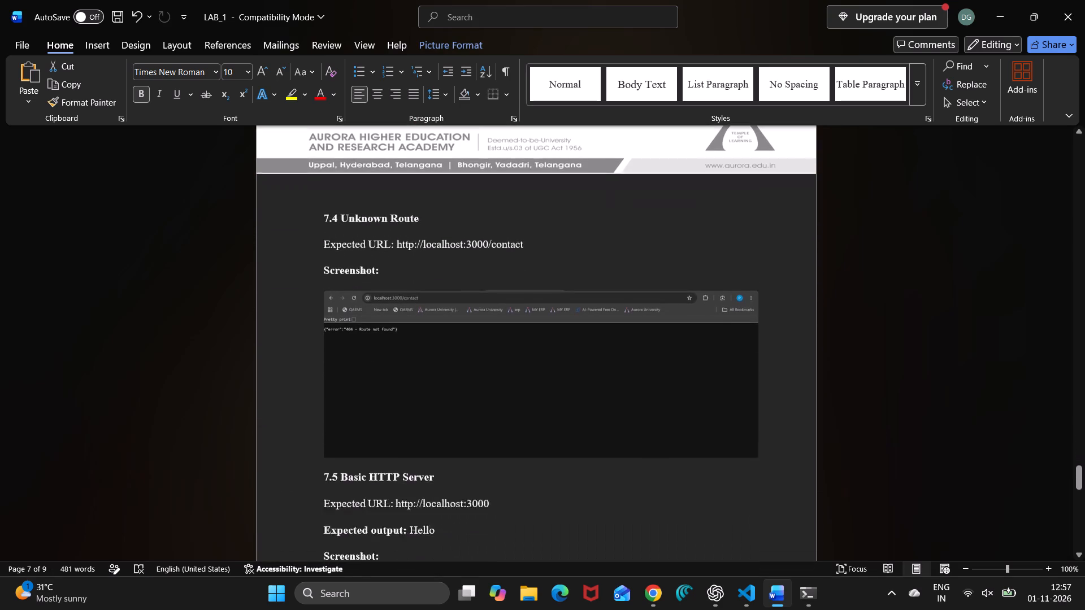
pyautogui.scroll(-2, 403, 339)
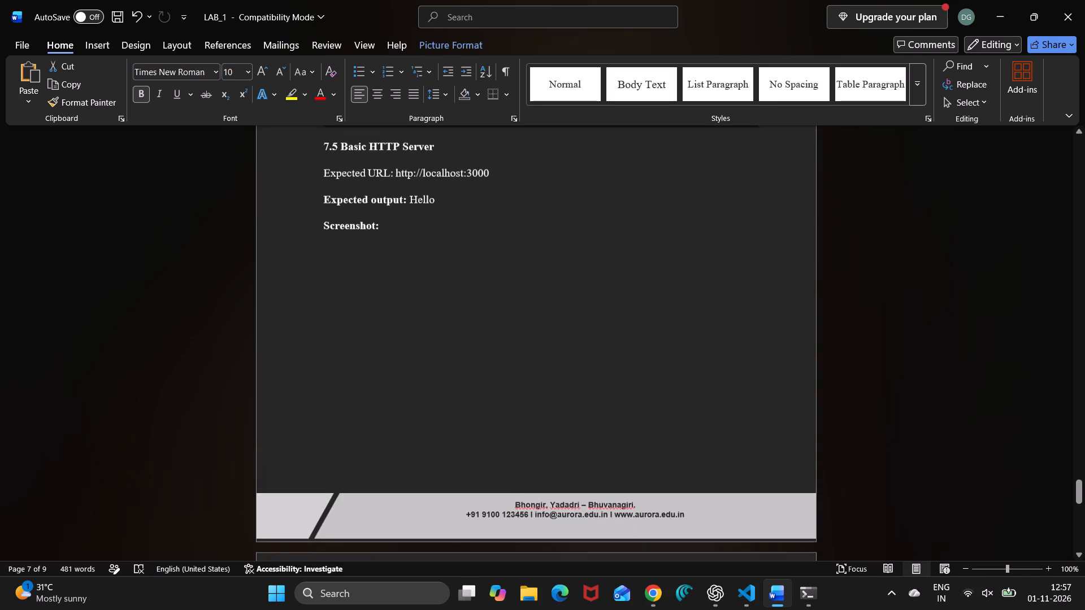
pyautogui.scroll(-2, 403, 339)
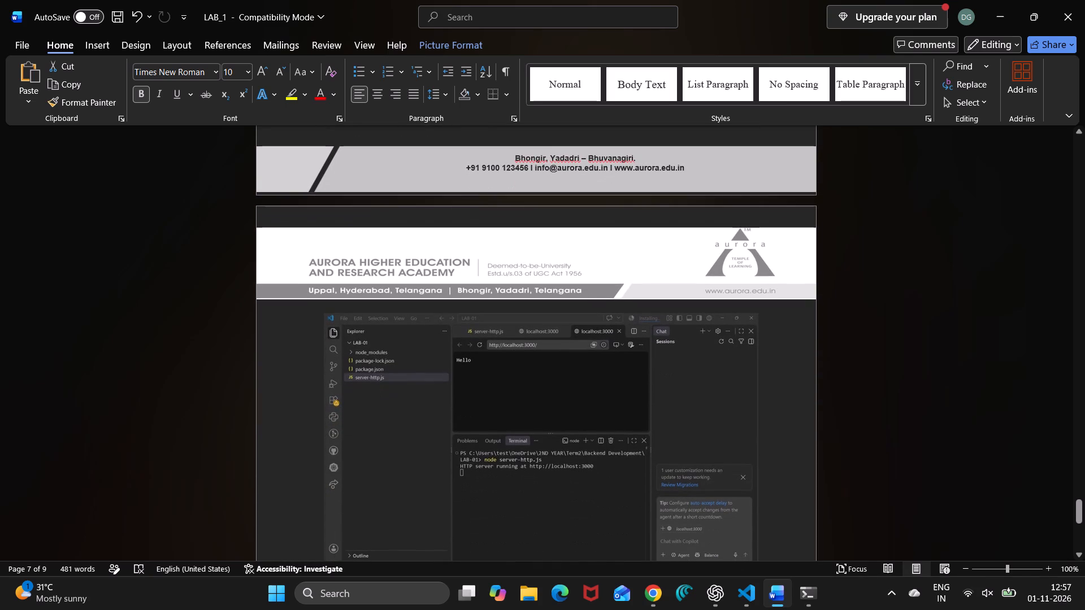
pyautogui.moveTo(416, 385); pyautogui.dragTo(403, 147)
pyautogui.scroll(4, 406, 228)
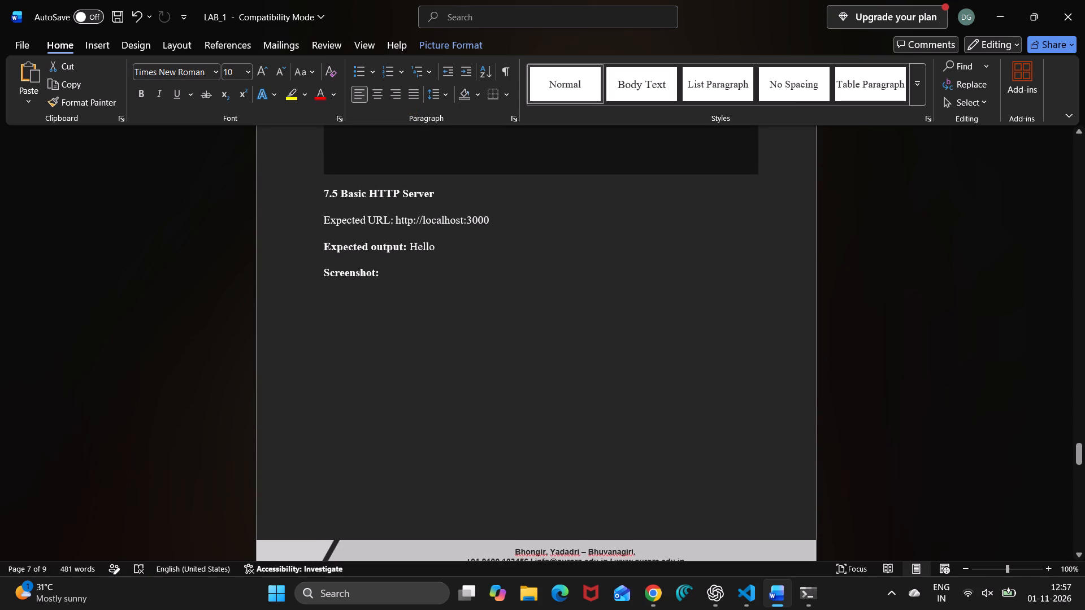
pyautogui.scroll(-2, 420, 354)
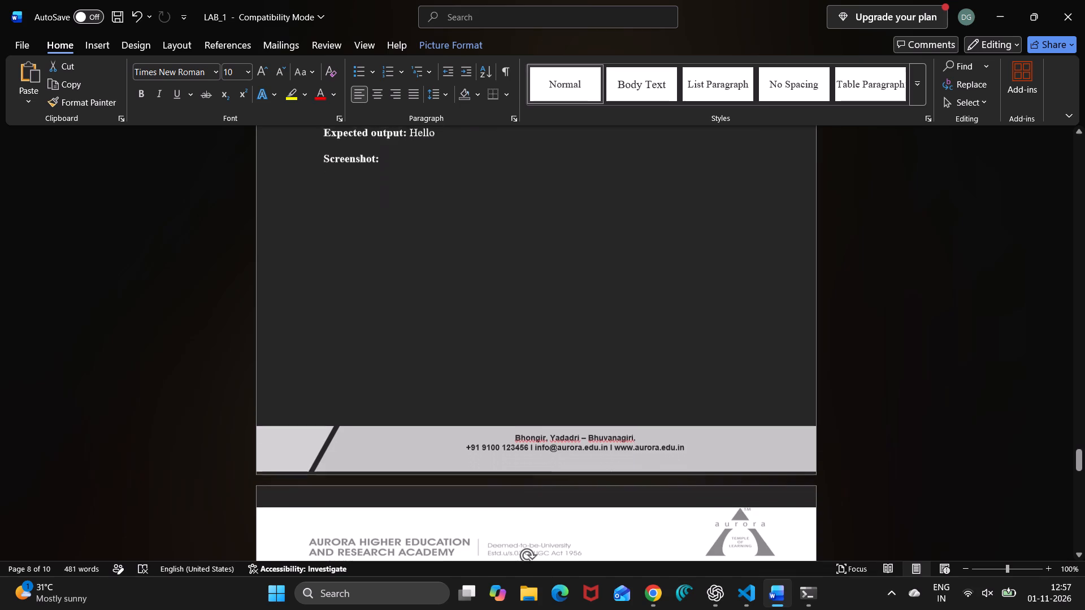
pyautogui.scroll(-3, 420, 354)
pyautogui.moveTo(484, 420); pyautogui.dragTo(452, 154)
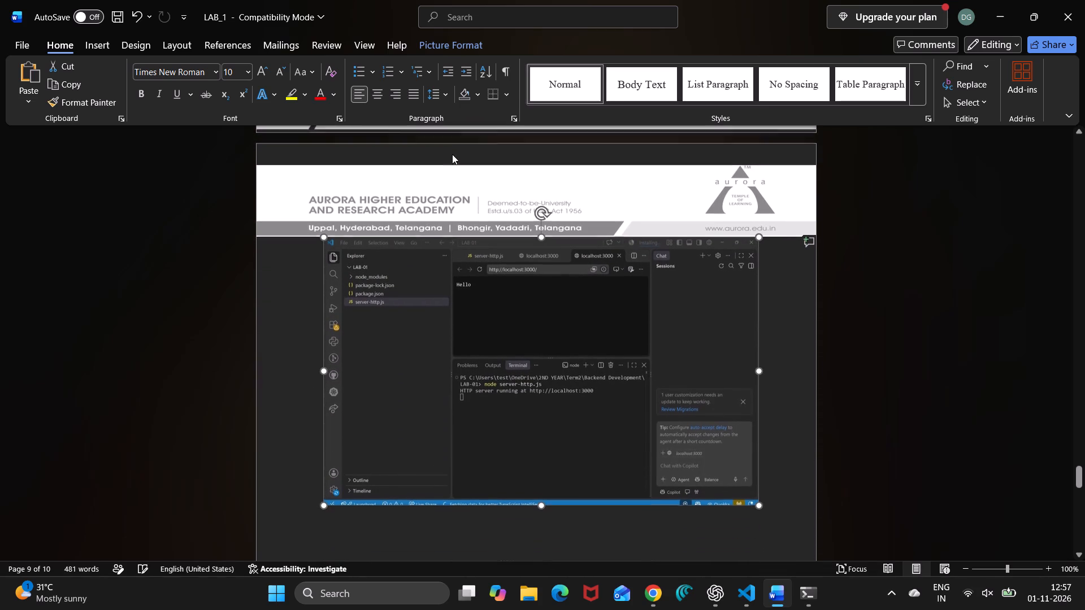
# Look through the report from section 8 back to the new /time and /contact screenshots, checking picture placement and page layout.
pyautogui.scroll(-5, 445, 228)
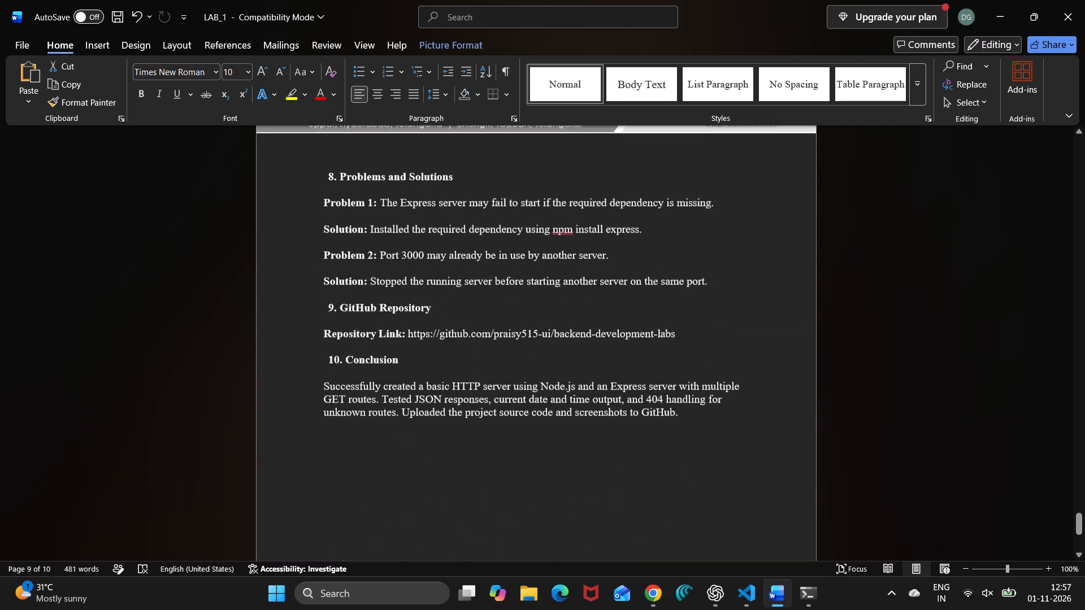
pyautogui.scroll(5, 445, 228)
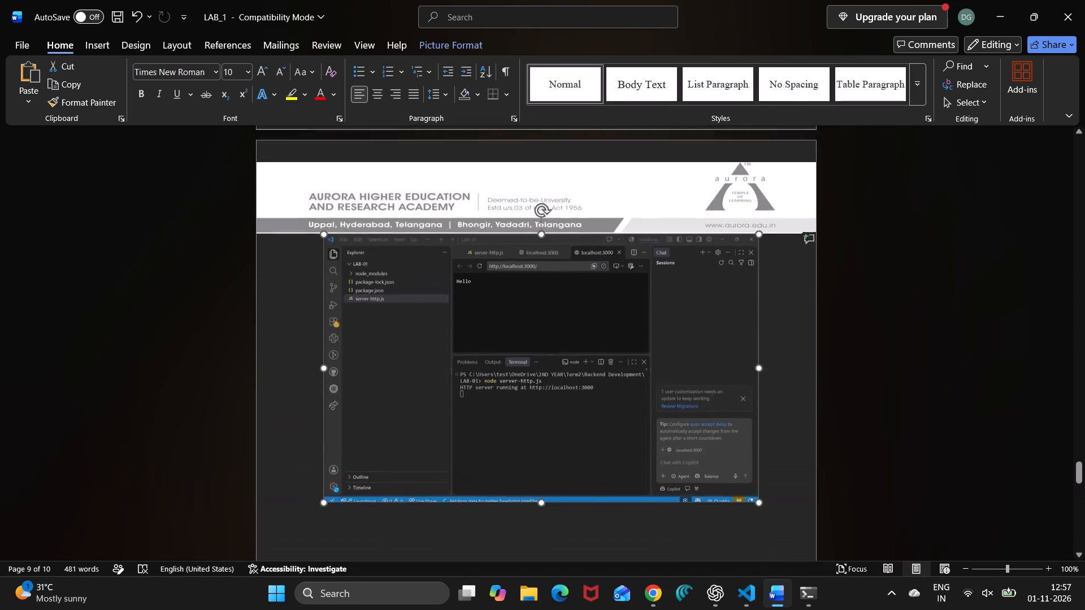
pyautogui.scroll(6, 445, 228)
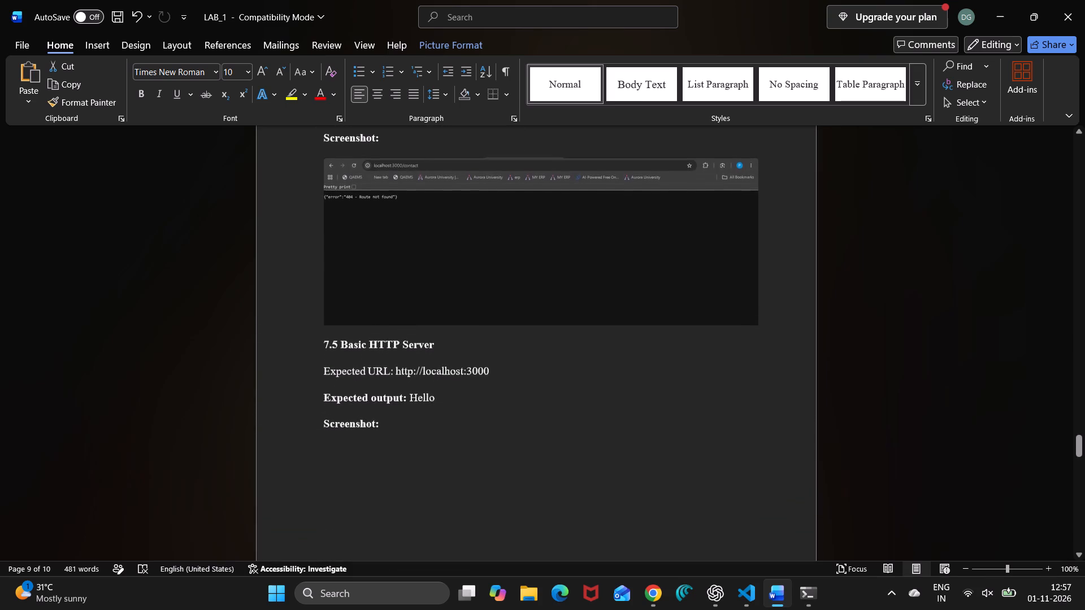
pyautogui.scroll(5, 445, 228)
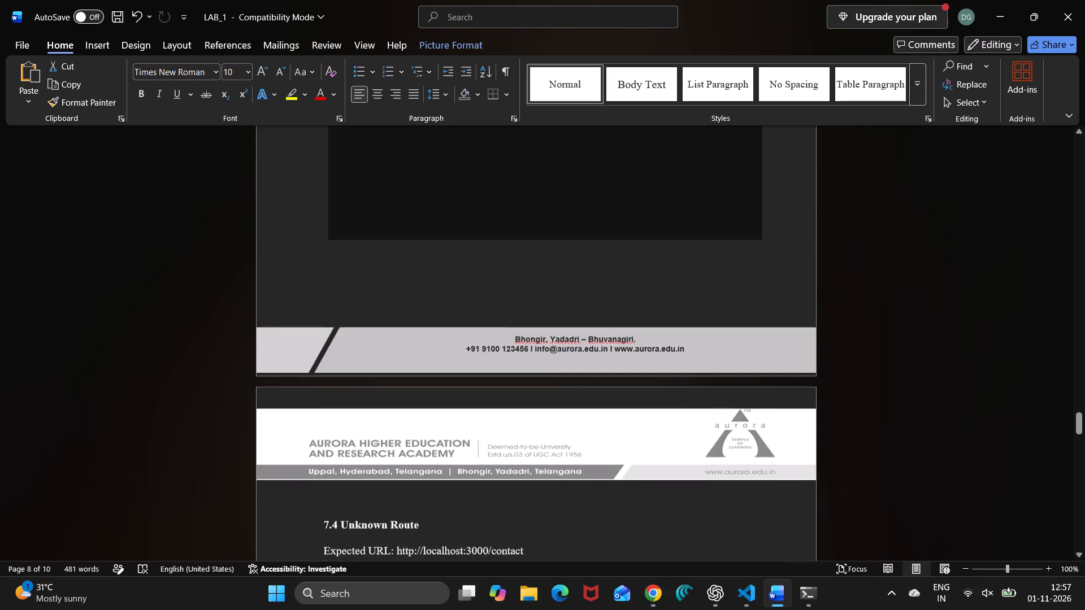
pyautogui.scroll(14, 445, 228)
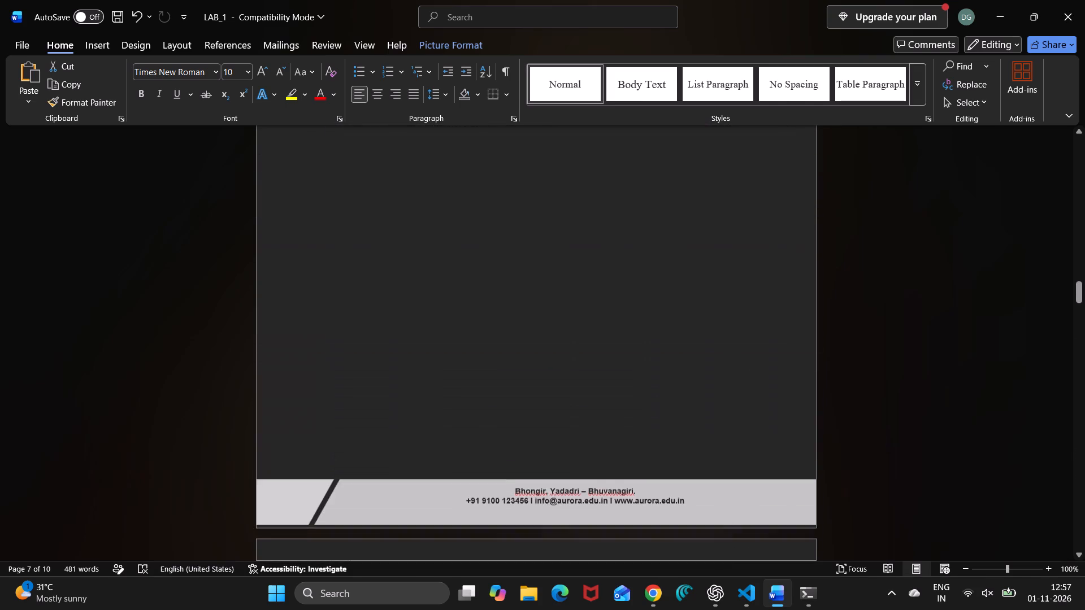
pyautogui.scroll(2, 445, 228)
pyautogui.scroll(-1, 445, 228)
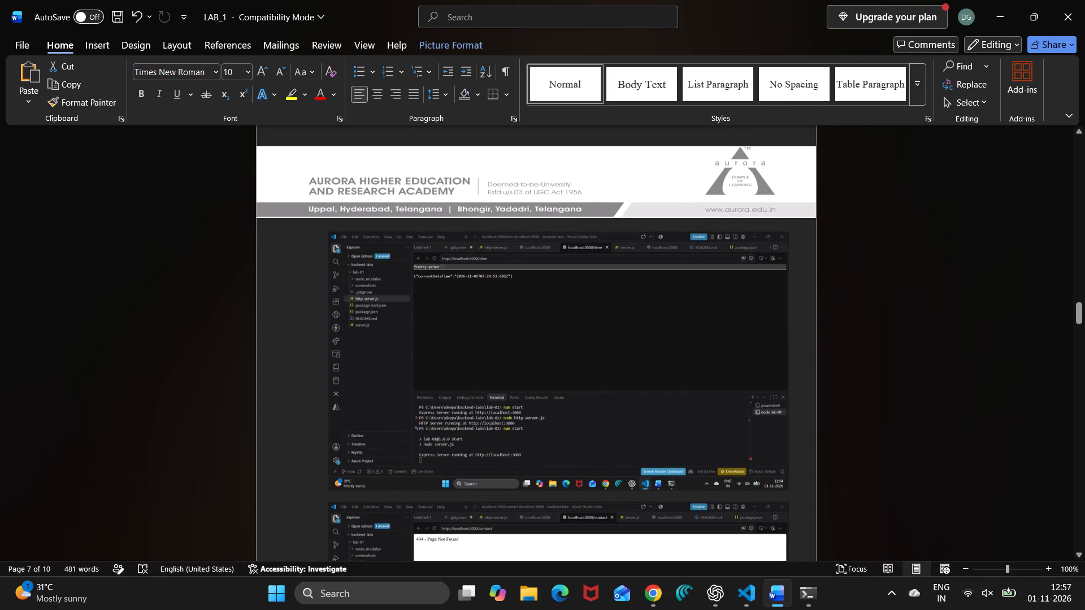
pyautogui.scroll(-1, 445, 228)
pyautogui.scroll(-2, 483, 320)
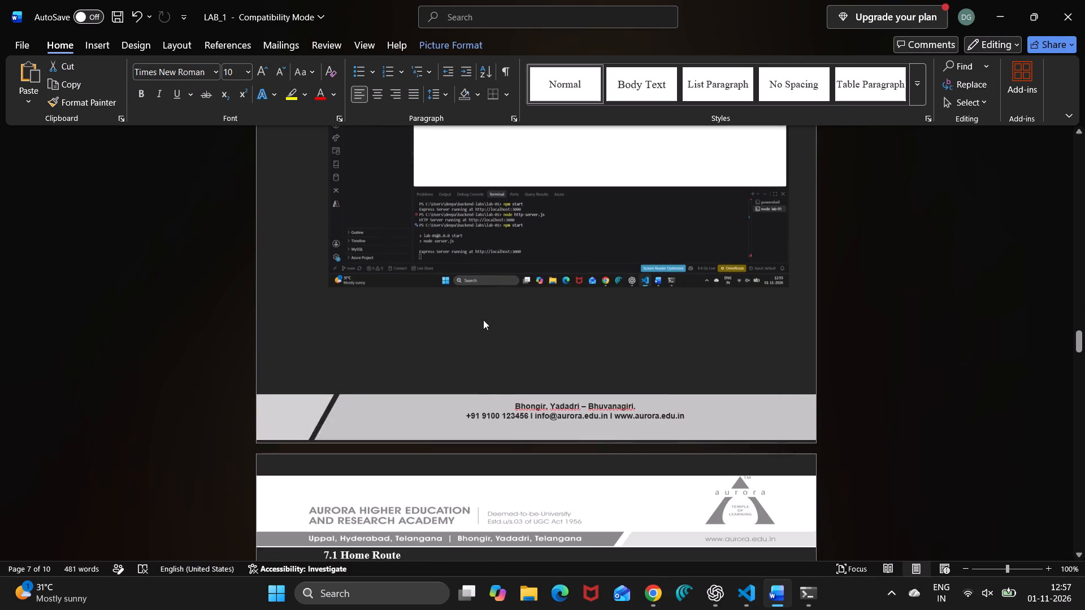
# Look through the report from the new /contact screenshot through sections 7.1 to 7.5 and the old Hello server picture, checking picture placement.
pyautogui.scroll(-6, 483, 320)
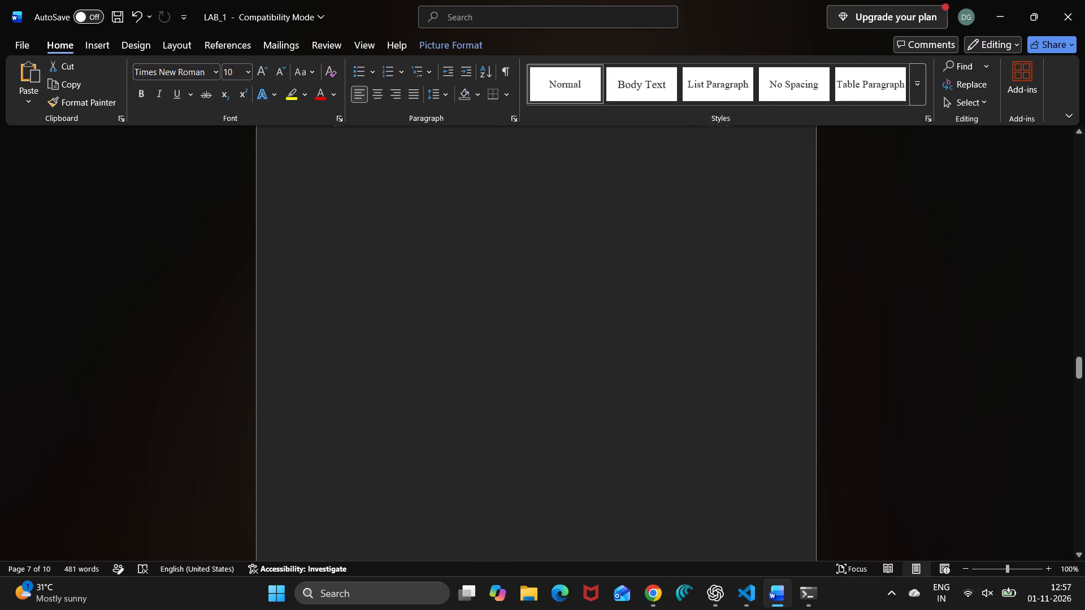
pyautogui.scroll(-4, 483, 320)
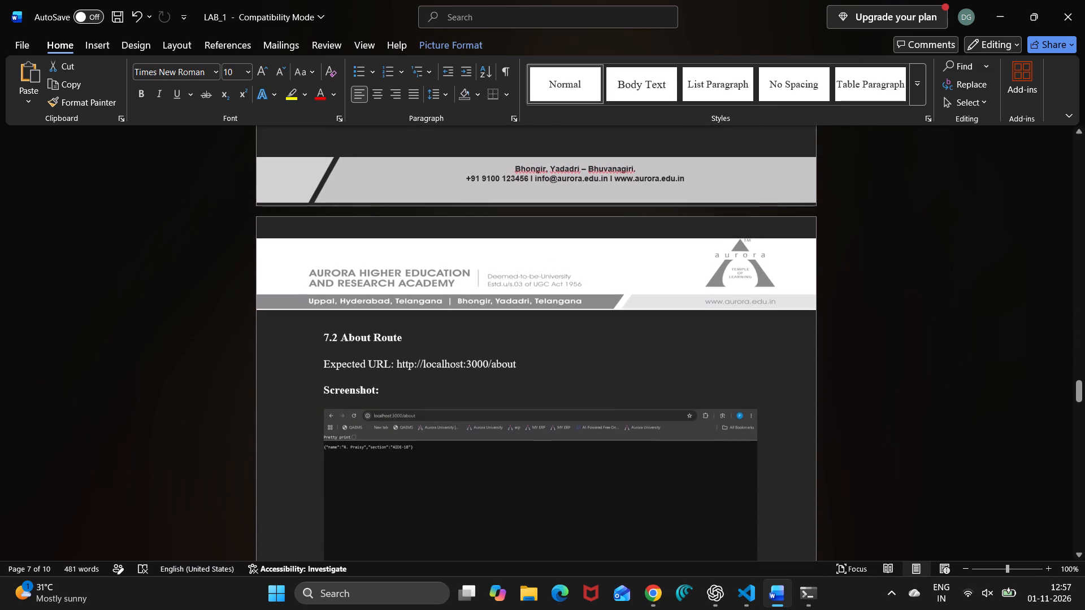
pyautogui.scroll(-3, 335, 336)
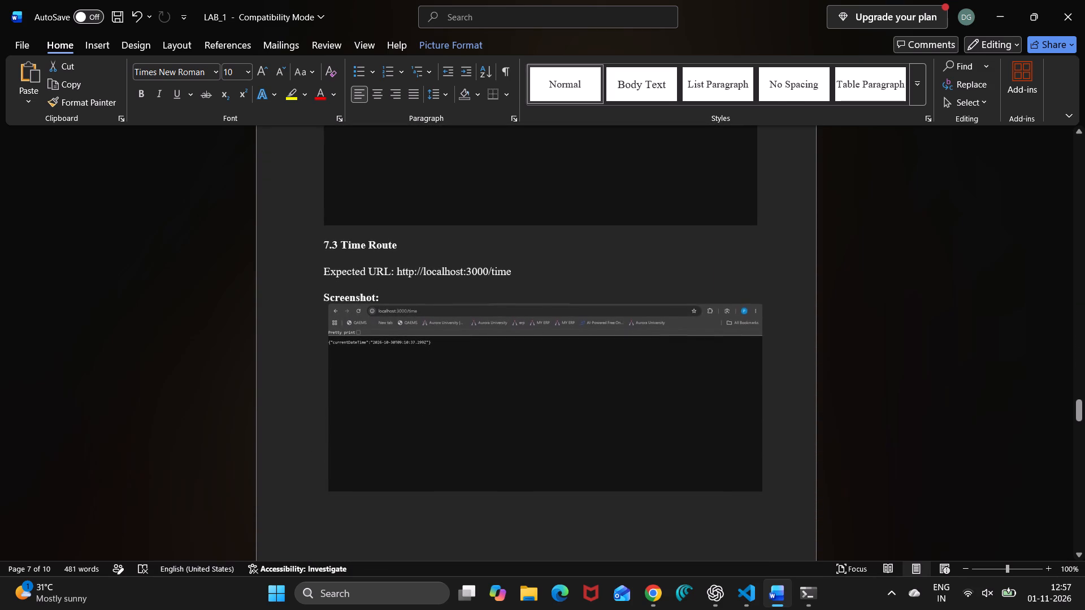
pyautogui.scroll(-1, 335, 336)
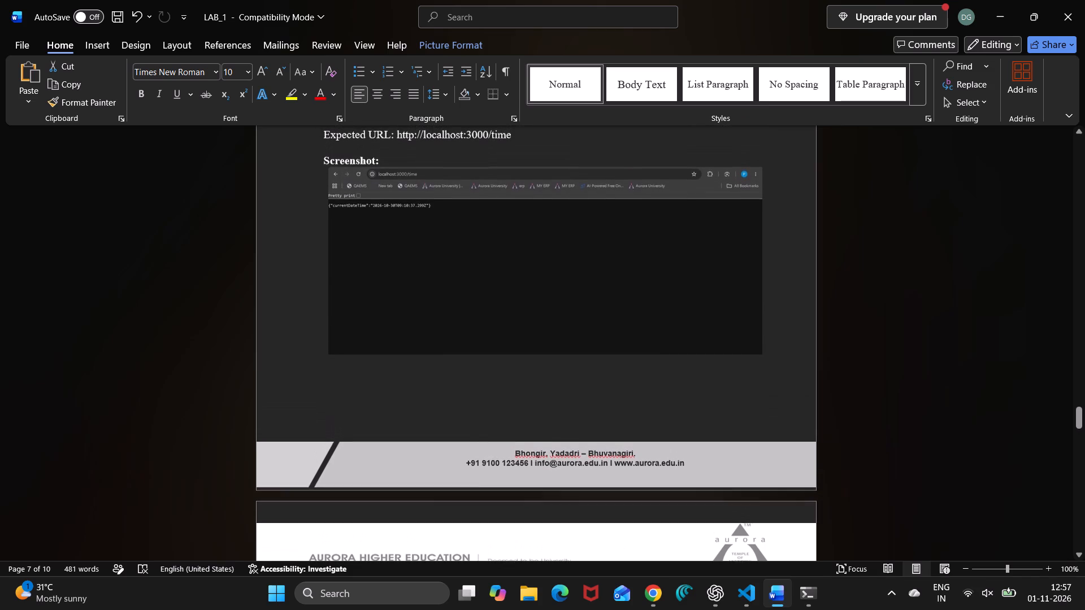
pyautogui.scroll(-1, 335, 336)
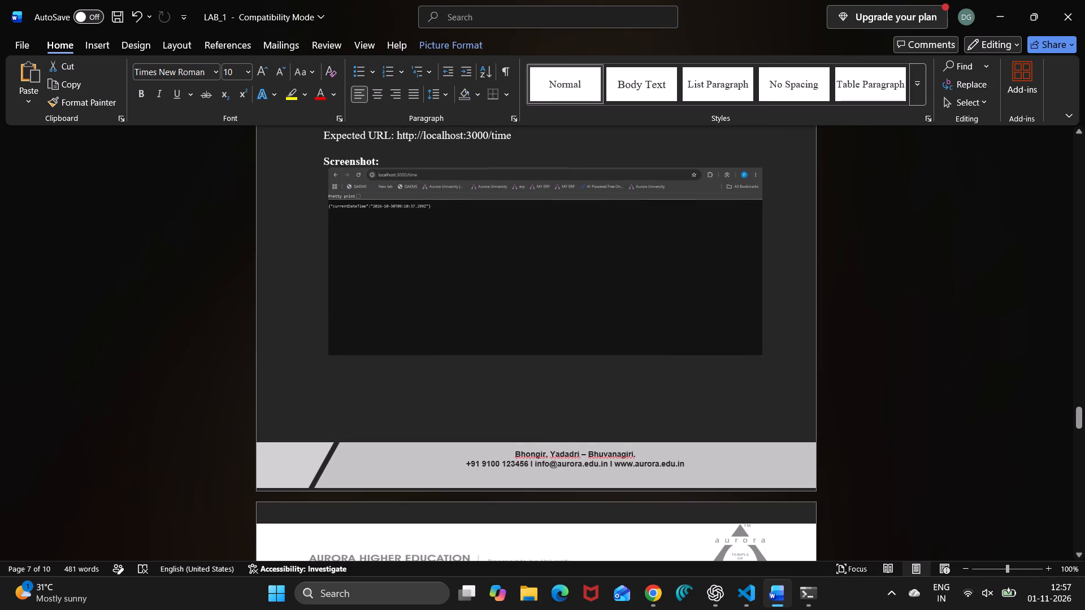
pyautogui.scroll(-1, 335, 336)
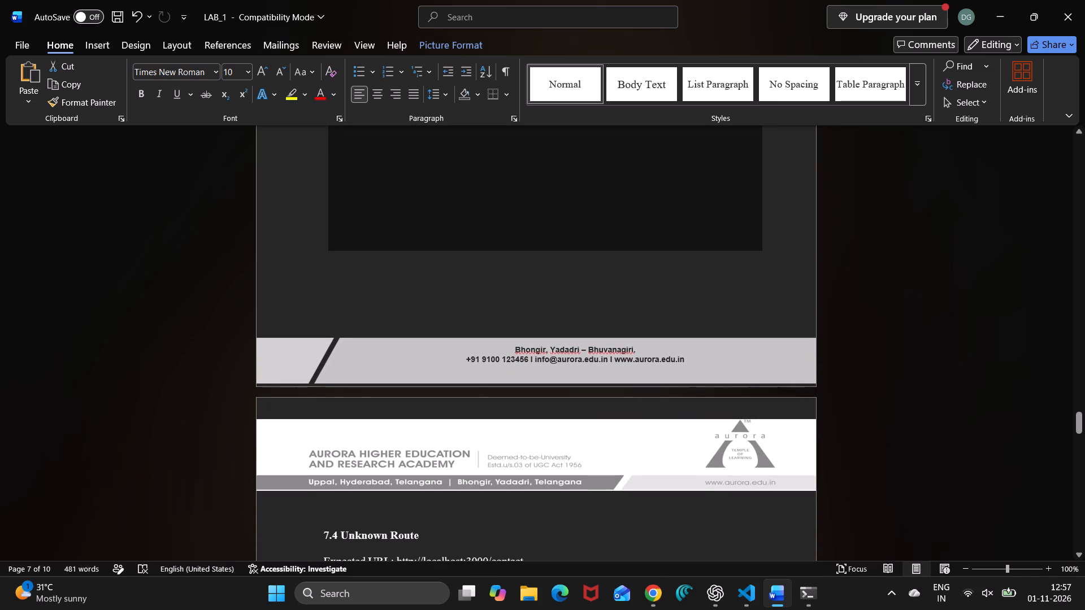
pyautogui.scroll(-3, 335, 336)
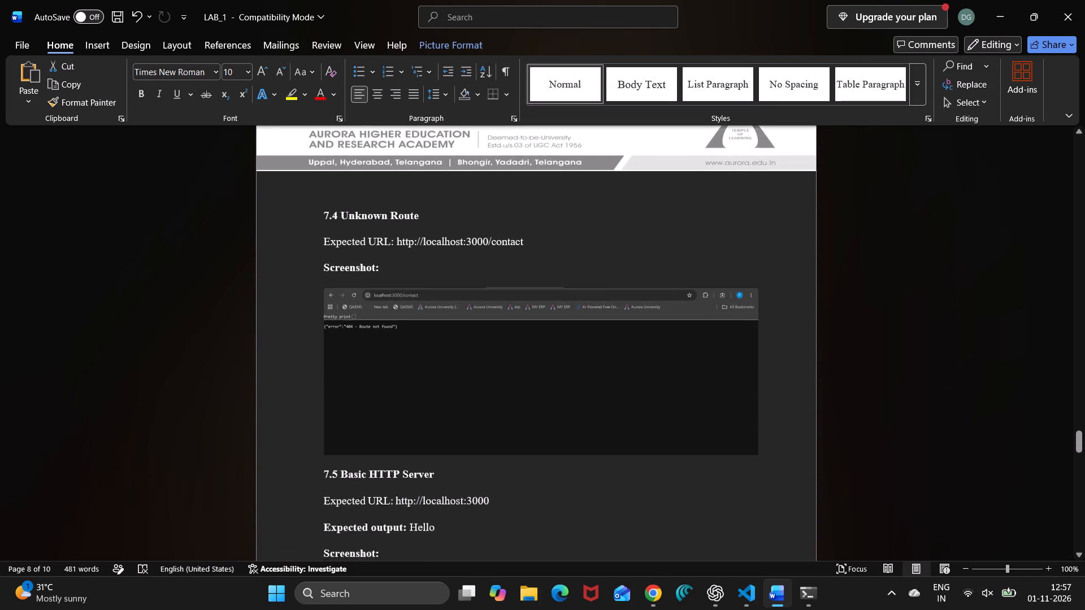
pyautogui.scroll(-3, 335, 336)
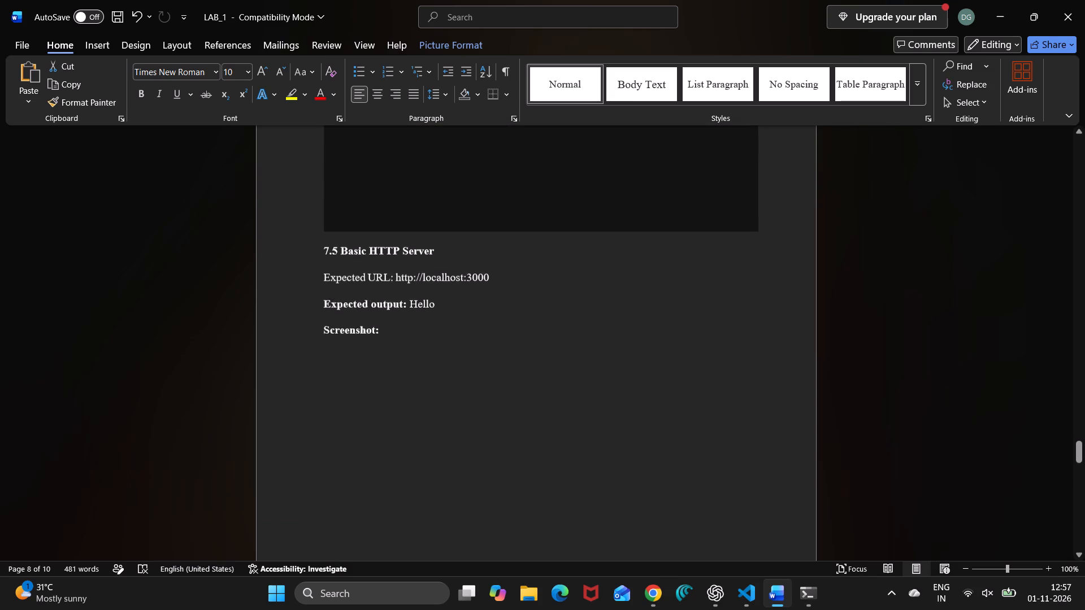
pyautogui.scroll(-5, 335, 336)
# Review the report backwards from the old Hello server picture to the new /time and /contact screenshots, checking the page layout.
pyautogui.scroll(1, 335, 336)
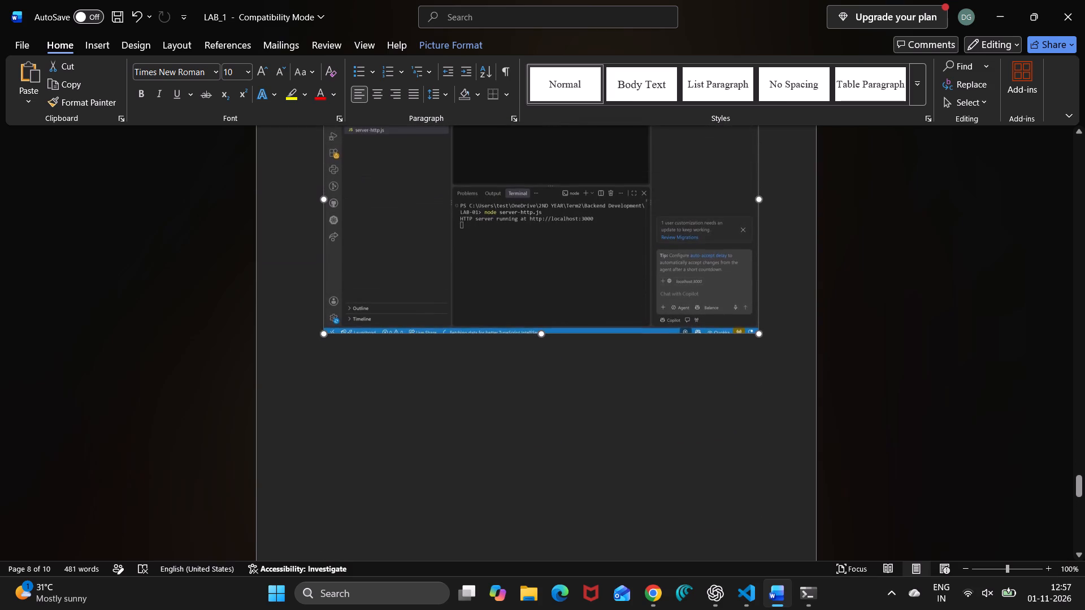
pyautogui.scroll(1, 335, 336)
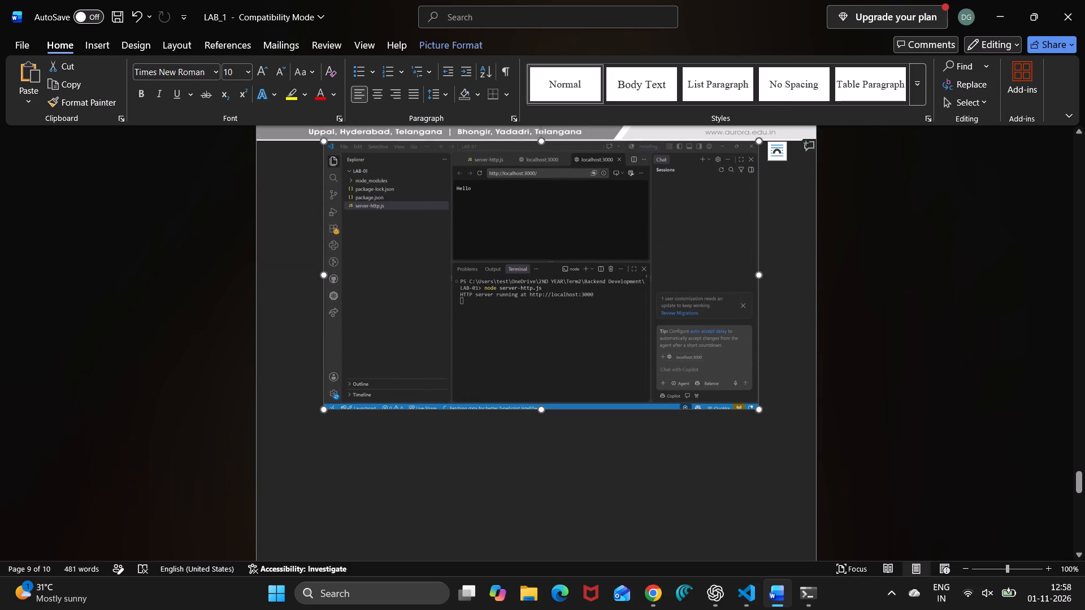
pyautogui.scroll(2, 335, 336)
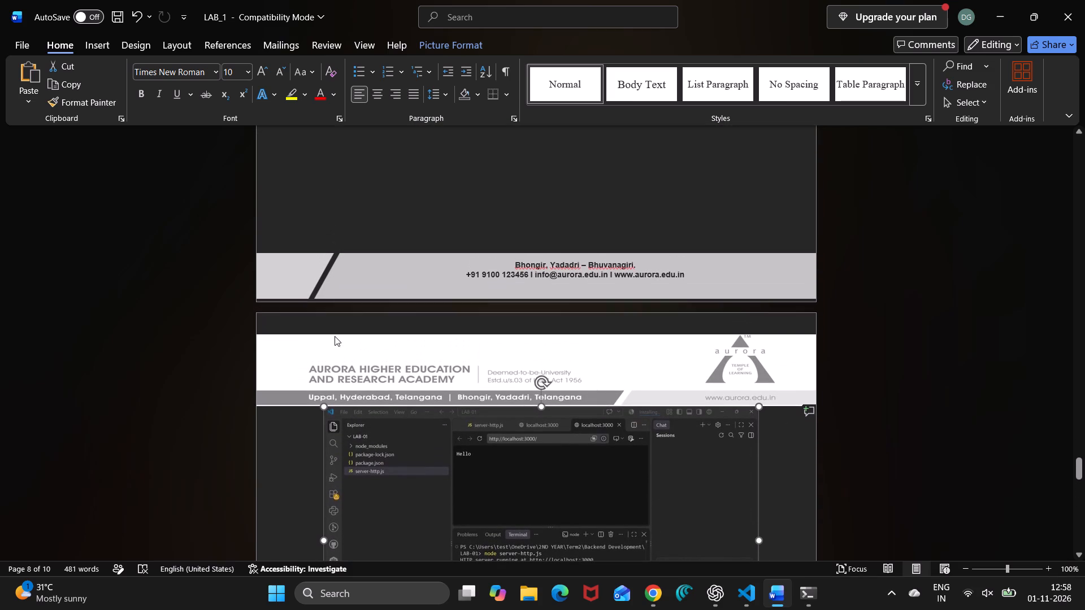
pyautogui.scroll(9, 335, 336)
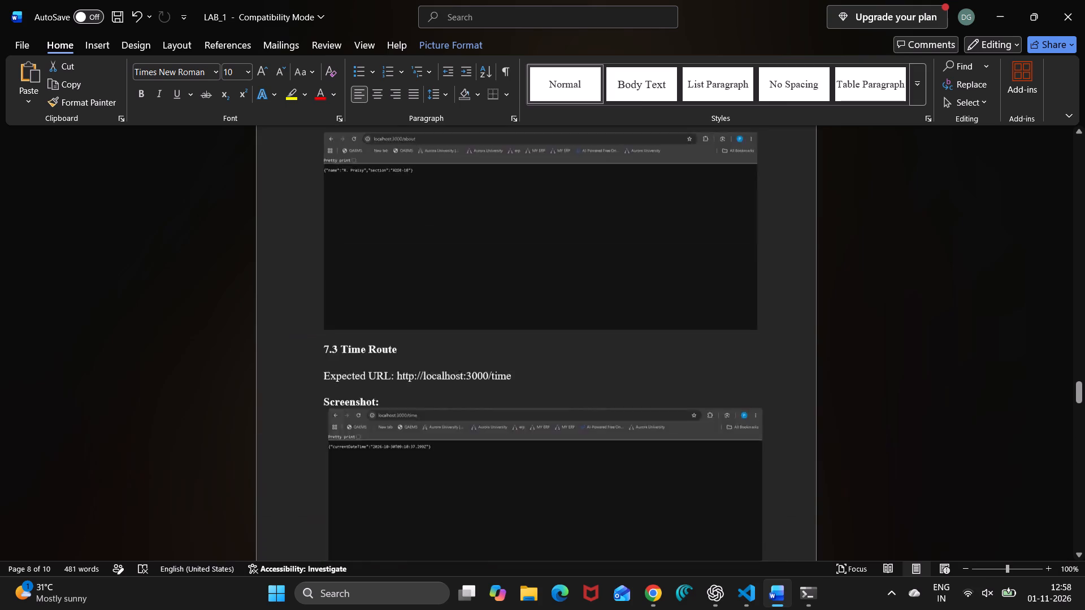
pyautogui.scroll(6, 335, 336)
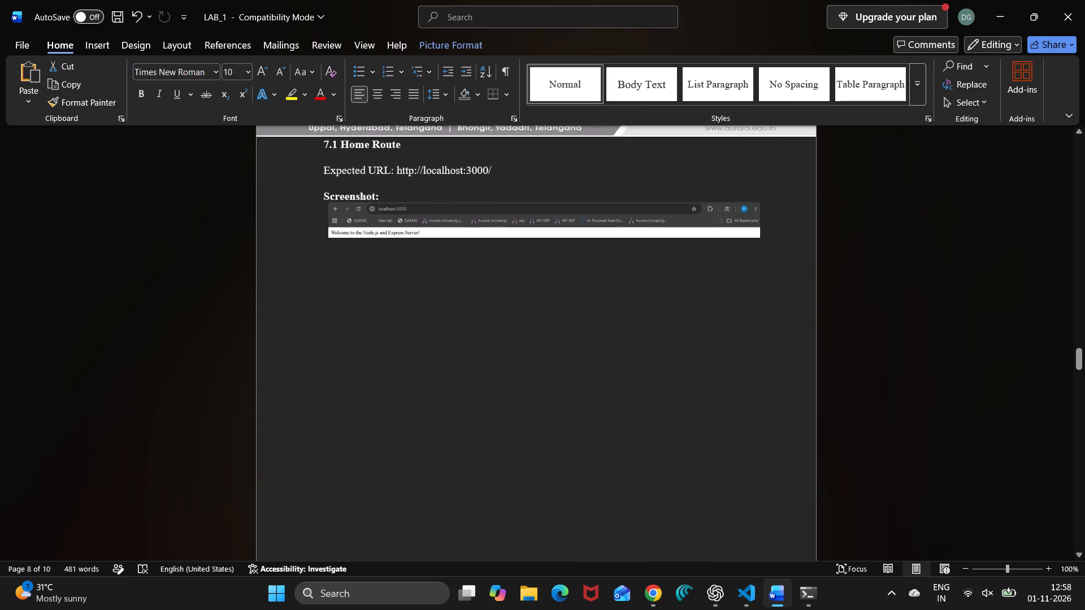
pyautogui.scroll(1, 335, 336)
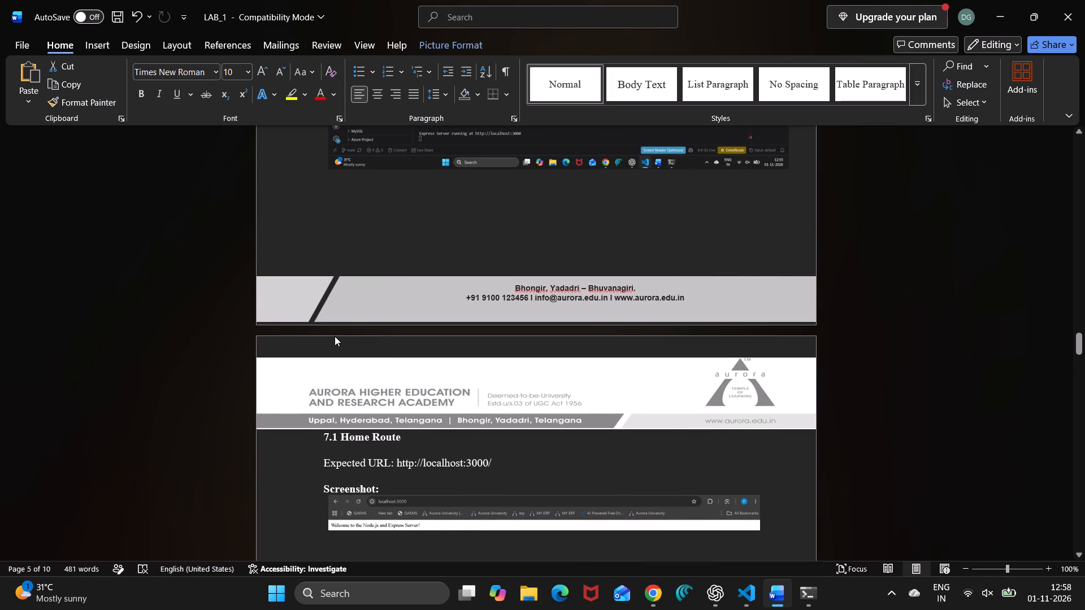
pyautogui.scroll(3, 335, 336)
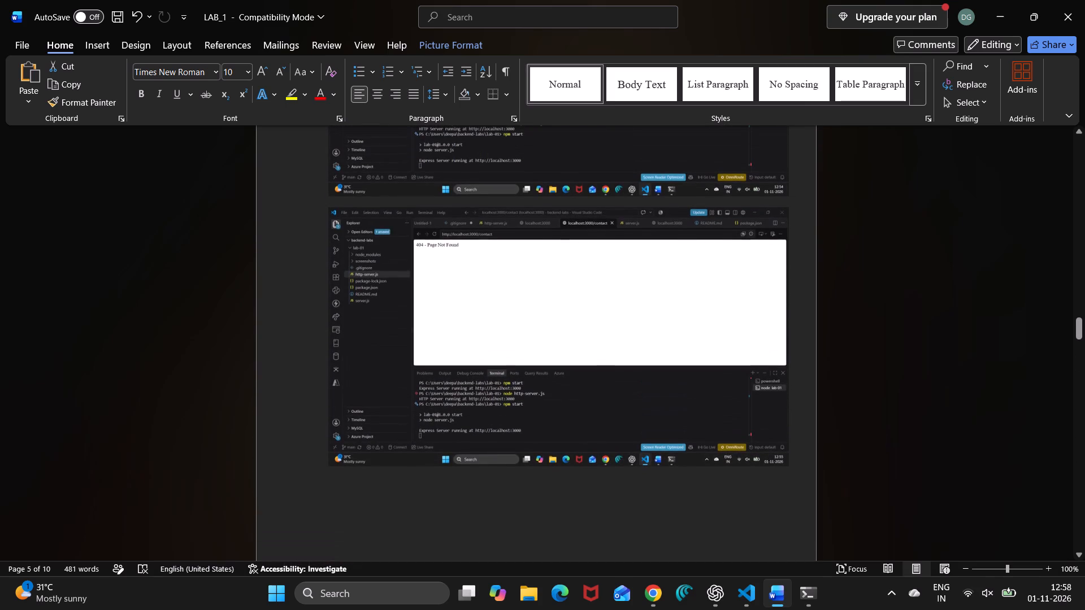
pyautogui.scroll(1, 335, 336)
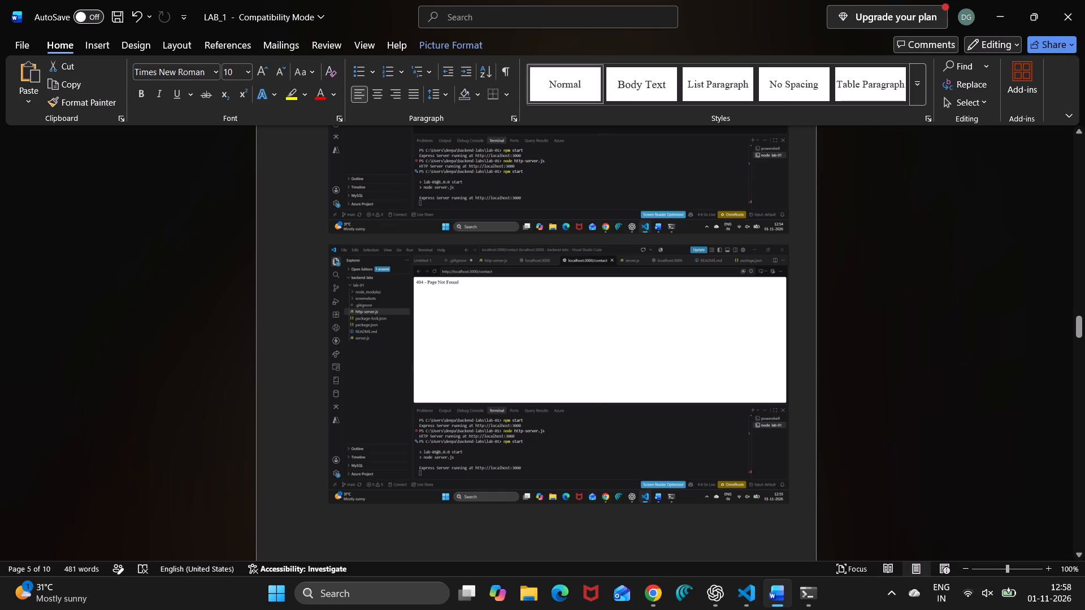
pyautogui.scroll(2, 335, 336)
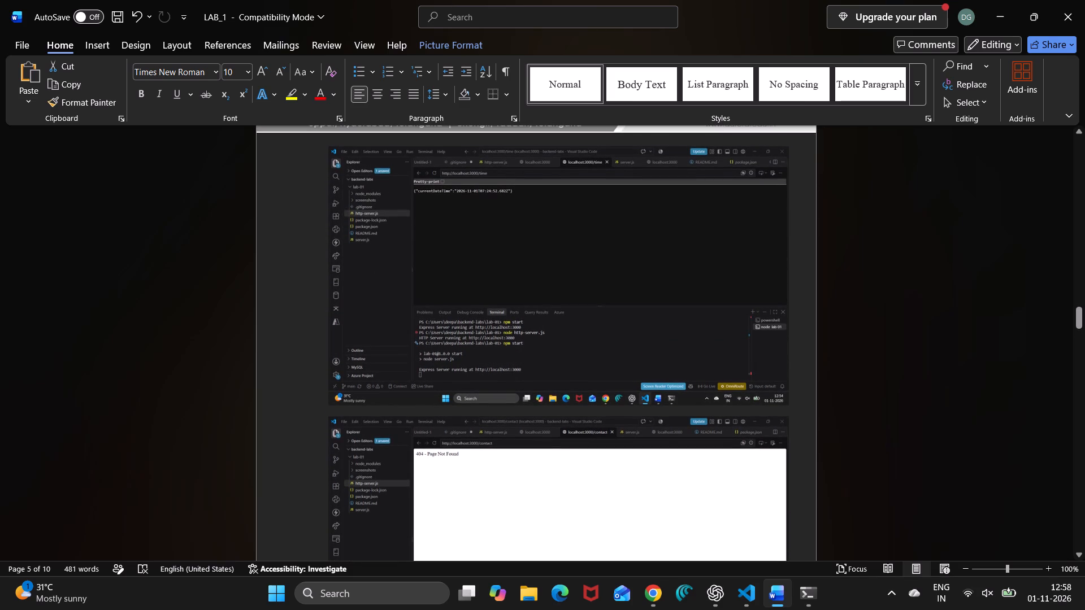
# Undo the latest picture moves, including the old /time picture's move under the Screenshot label of section 7.3.
pyautogui.scroll(-1, 335, 336)
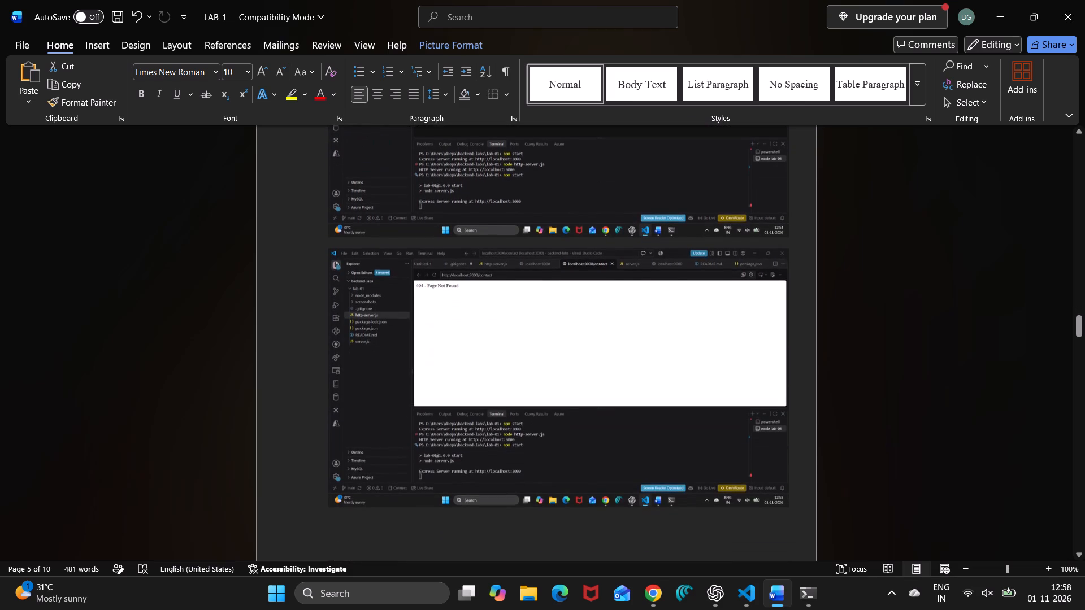
pyautogui.scroll(-4, 335, 336)
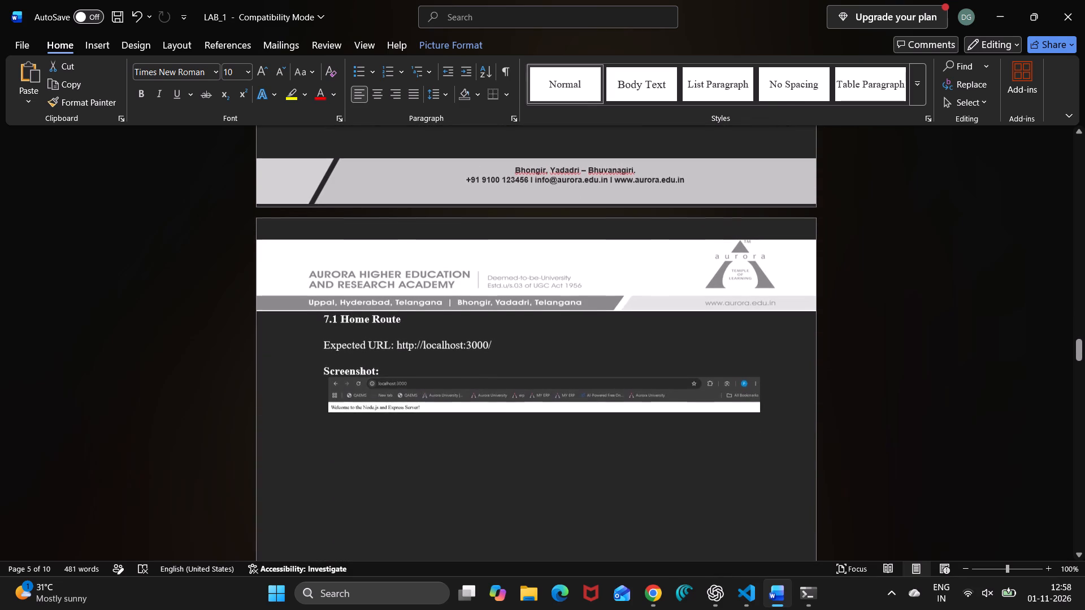
pyautogui.scroll(-4, 335, 336)
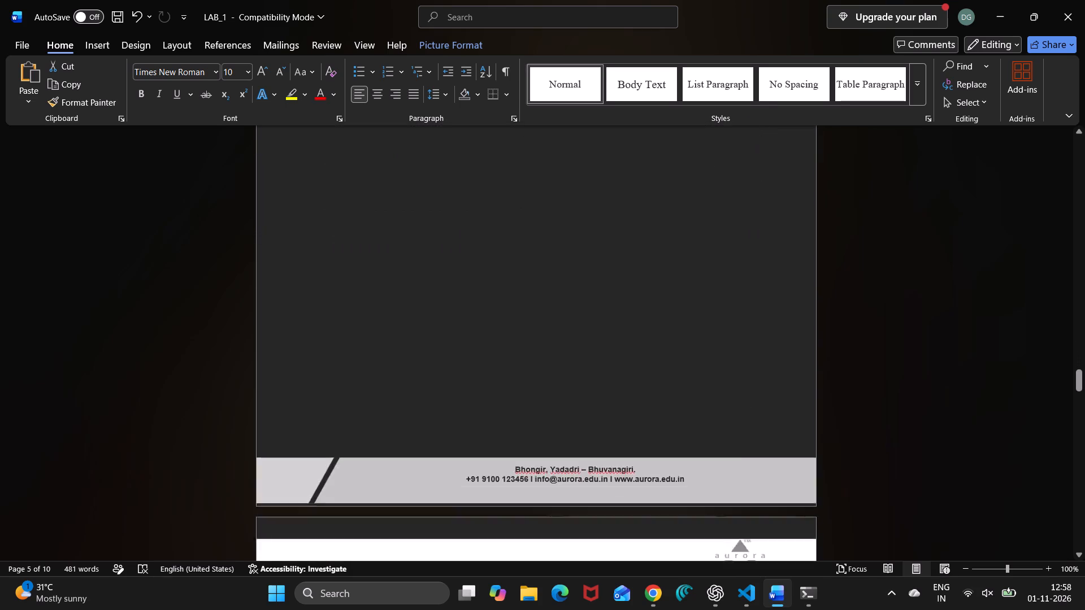
pyautogui.scroll(-1, 335, 336)
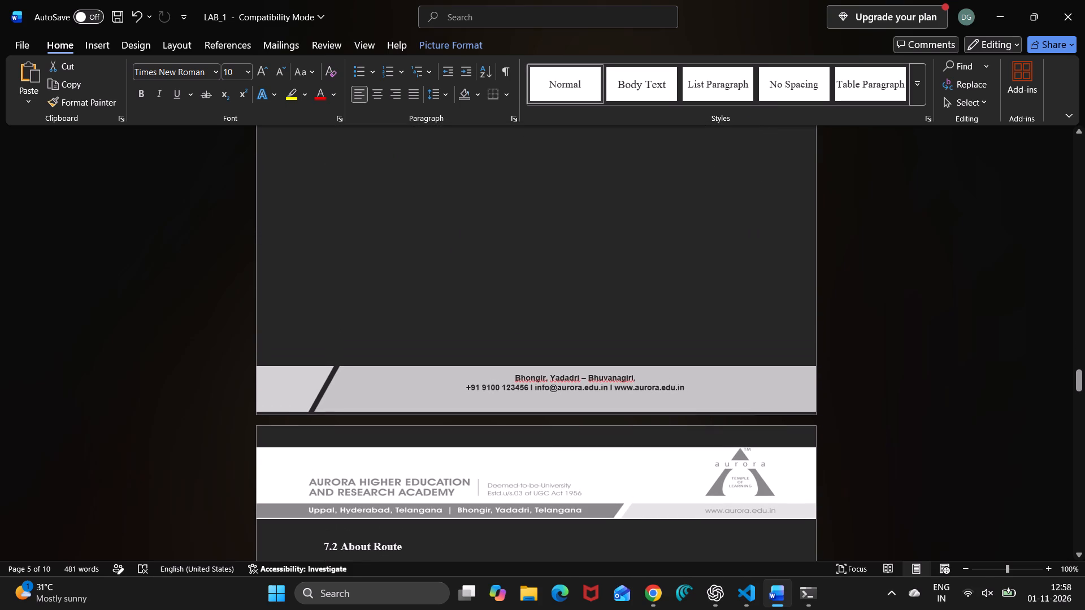
pyautogui.hotkey('ctrl', 'z')
pyautogui.hotkey('ctrl', 'z')
pyautogui.hotkey('ctrl', 'z')
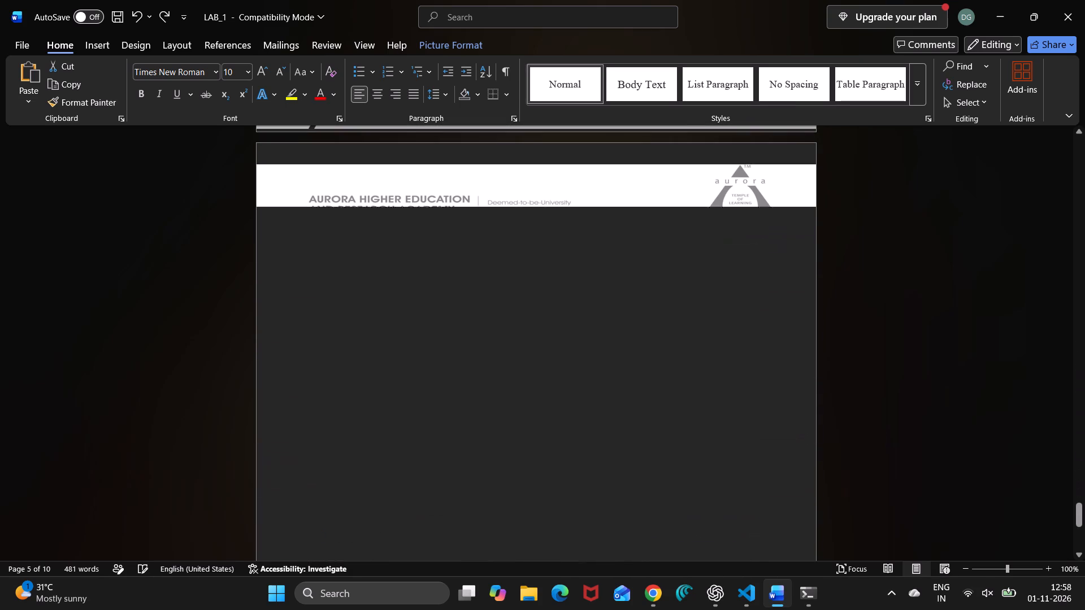
pyautogui.hotkey('ctrl', 'z')
pyautogui.hotkey('ctrl', 'z')
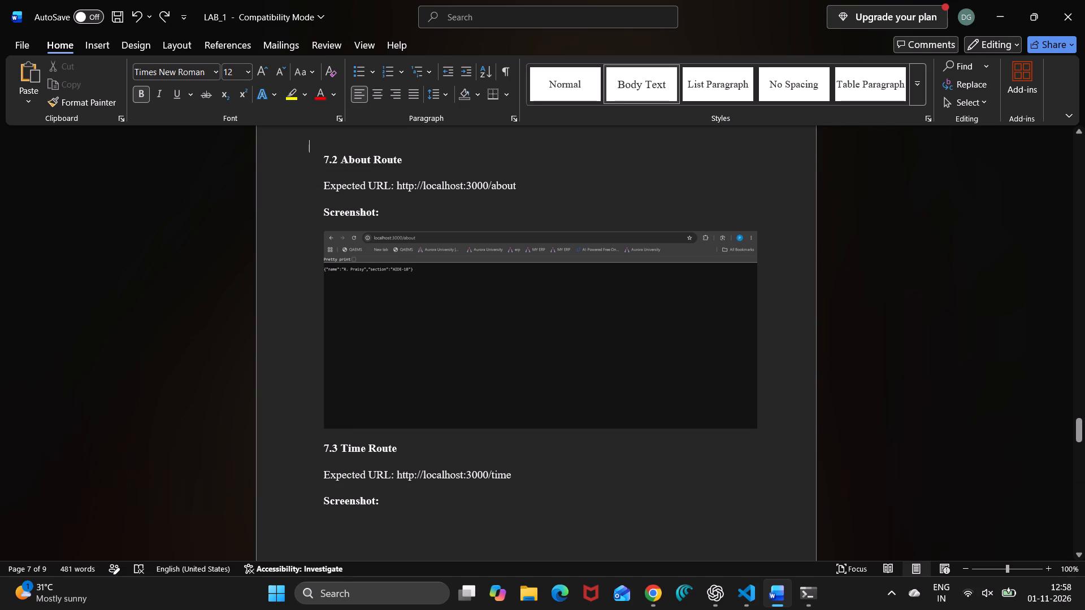
# Undo the Home Route picture's move and the added empty lines, bringing section 7.1 back directly below the new /contact screenshot.
pyautogui.scroll(1, 335, 336)
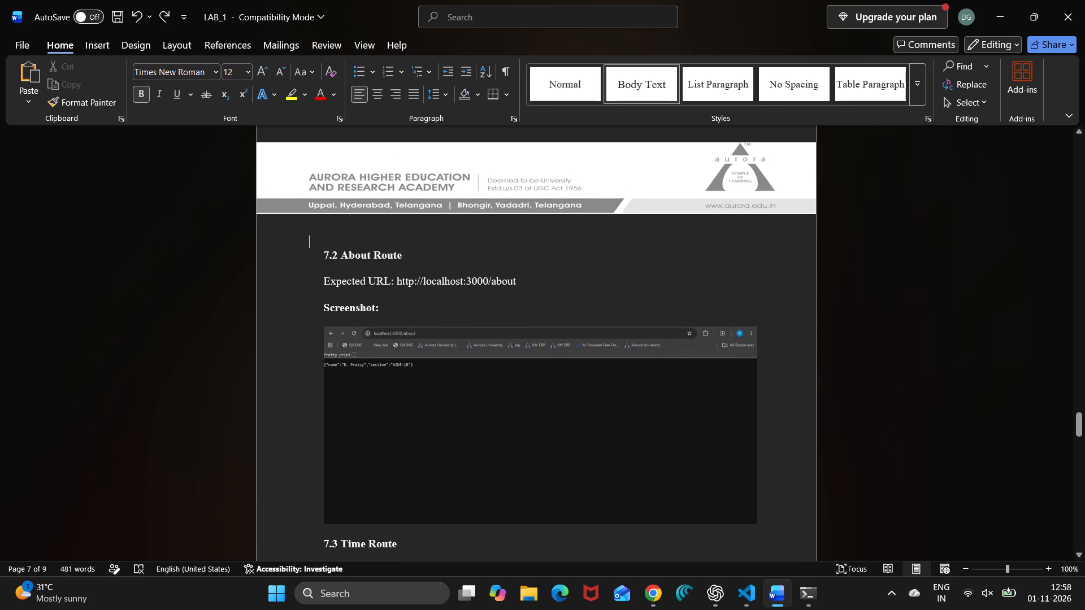
pyautogui.scroll(6, 377, 323)
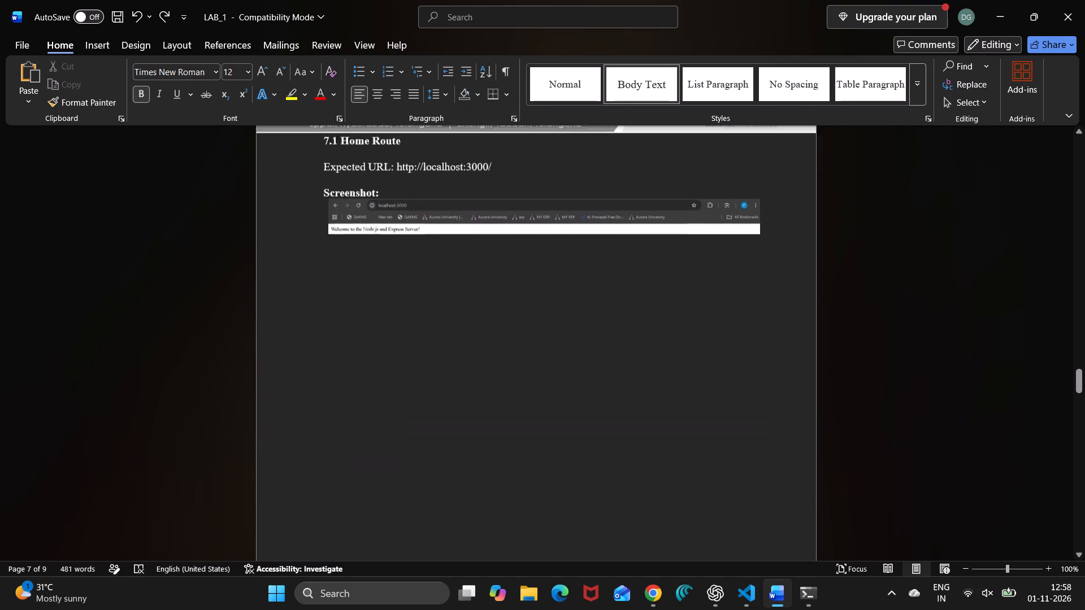
pyautogui.scroll(1, 377, 323)
pyautogui.hotkey('ctrl', 'z')
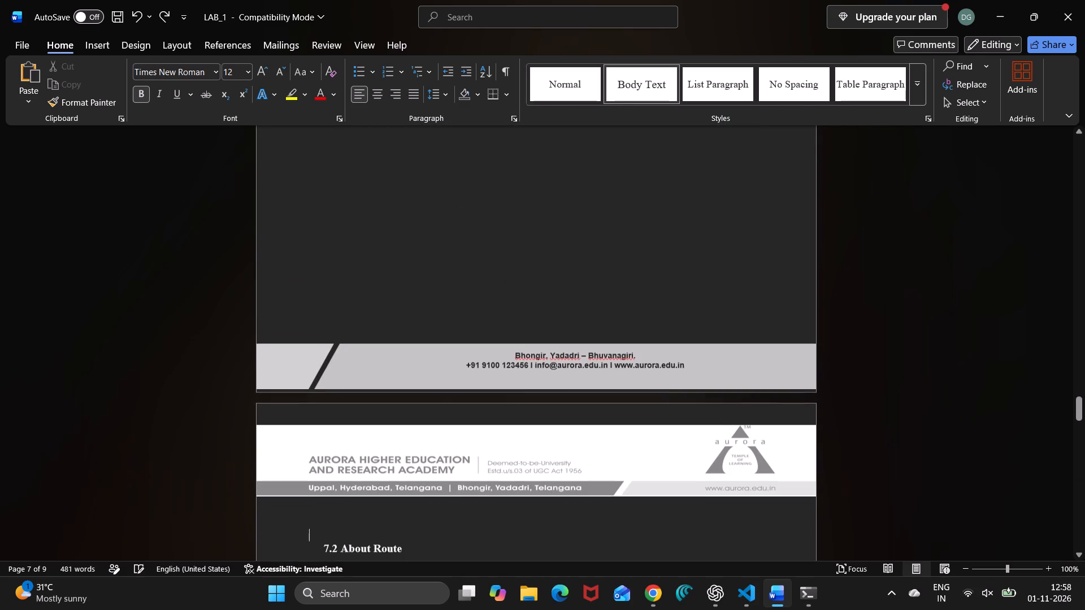
pyautogui.hotkey('ctrl', 'z')
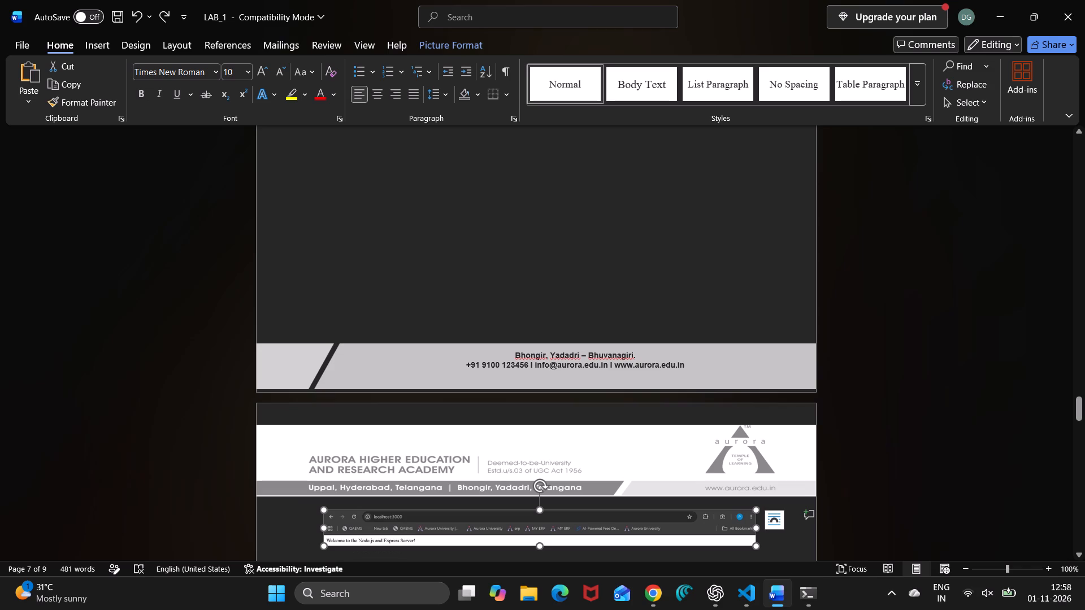
pyautogui.hotkey('ctrl', 'z')
pyautogui.hotkey('ctrl', 'z')
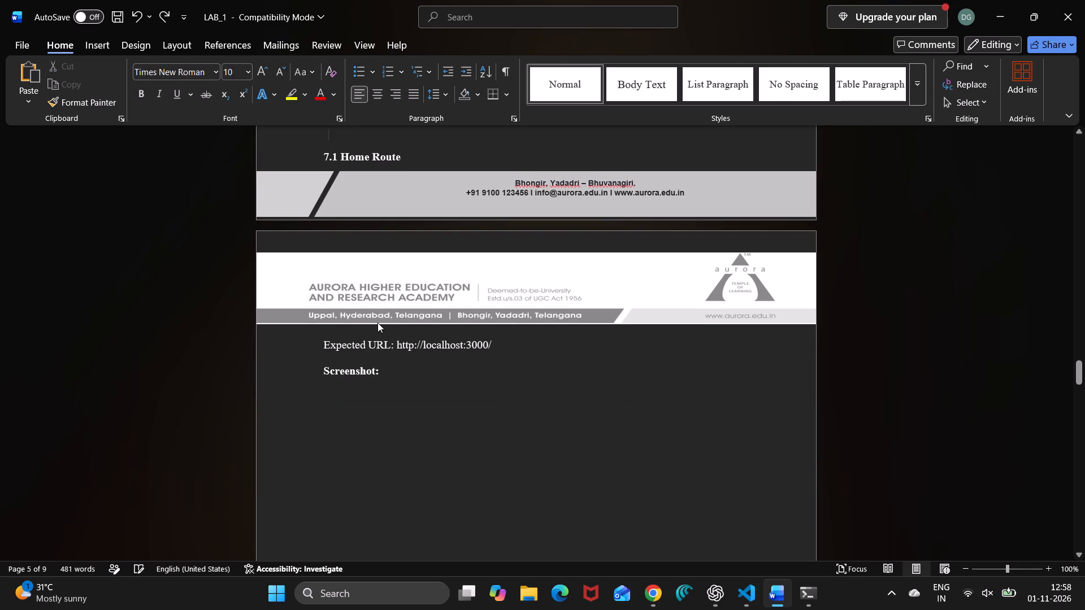
pyautogui.hotkey('ctrl', 'z')
pyautogui.hotkey('ctrl', 'z')
pyautogui.hotkey('ctrl', 'z')
pyautogui.hotkey('ctrl', 'z')
pyautogui.hotkey('ctrl', 'z')
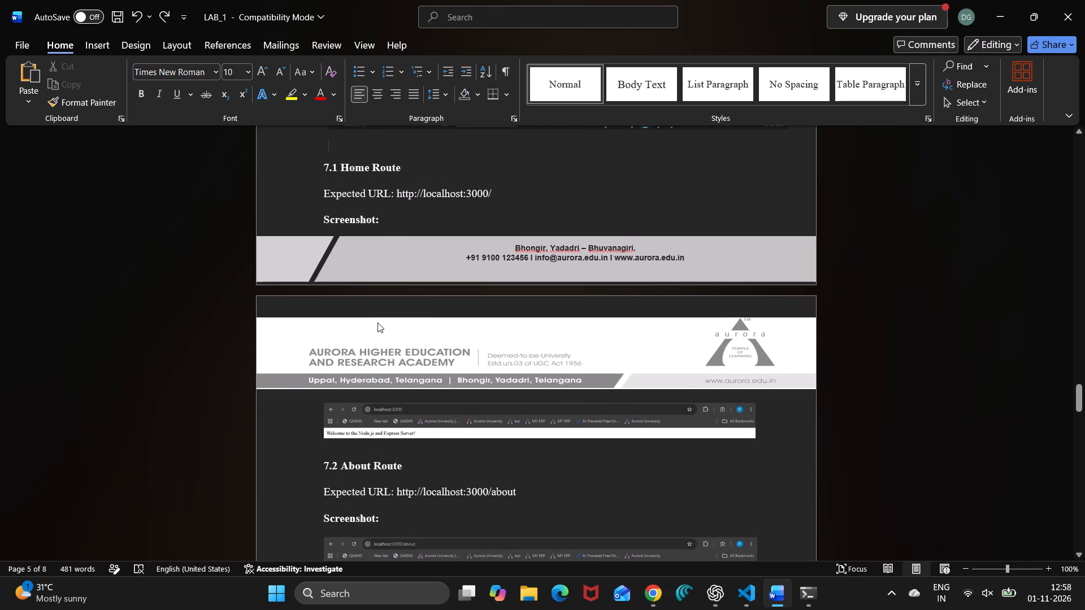
# Examine the restored layout from the new /contact screenshot through sections 7.1 to 7.4, checking how headings and pictures fall across pages.
pyautogui.scroll(1, 377, 323)
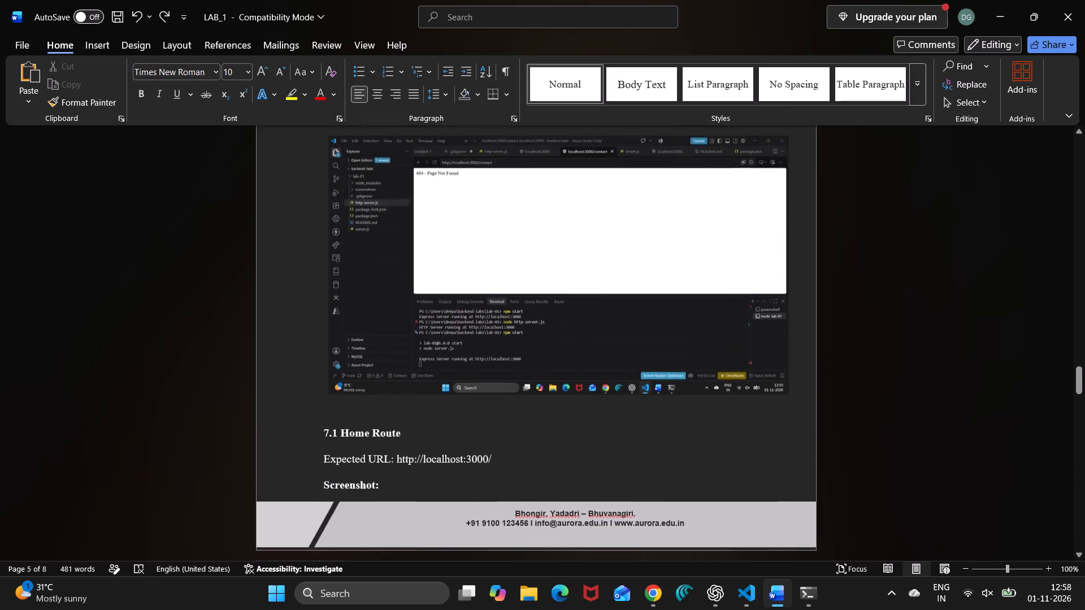
pyautogui.scroll(1, 377, 323)
pyautogui.scroll(-3, 377, 323)
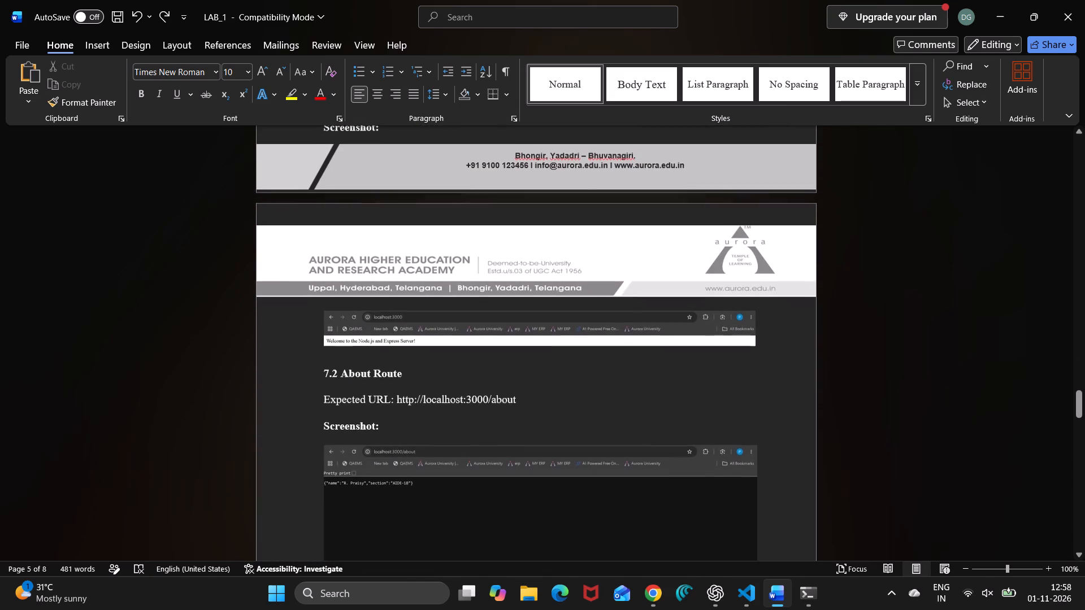
pyautogui.scroll(-3, 377, 323)
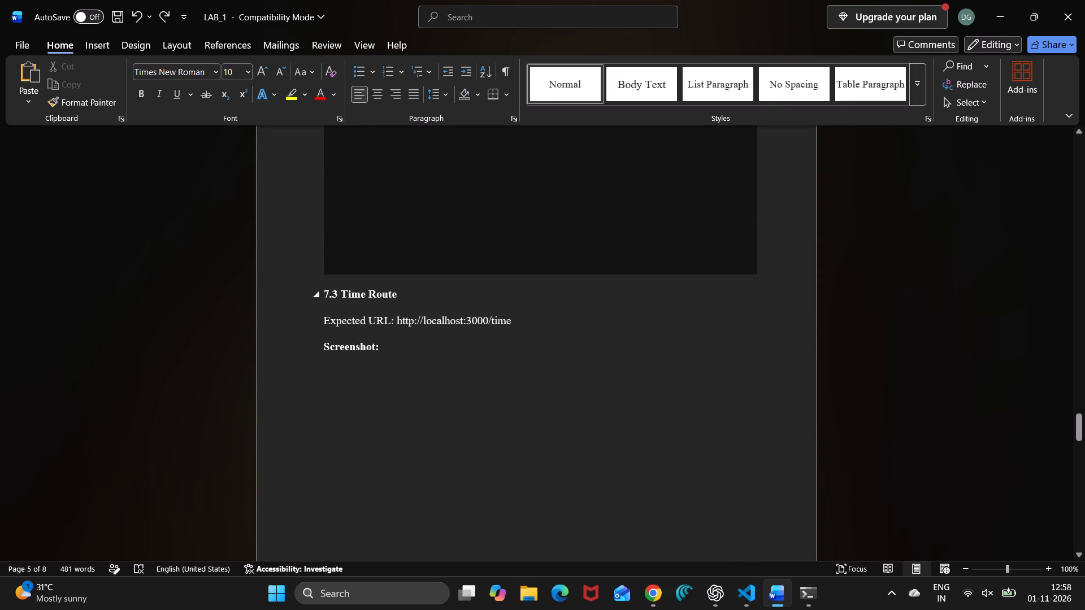
pyautogui.hscroll(1, 410, 292)
pyautogui.scroll(1, 410, 292)
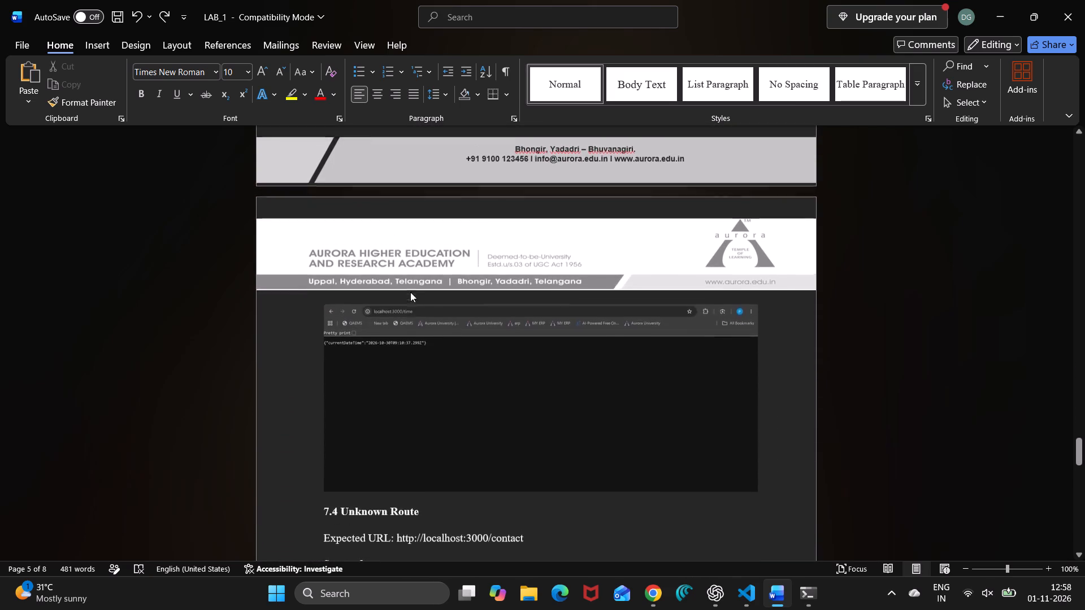
pyautogui.scroll(3, 410, 292)
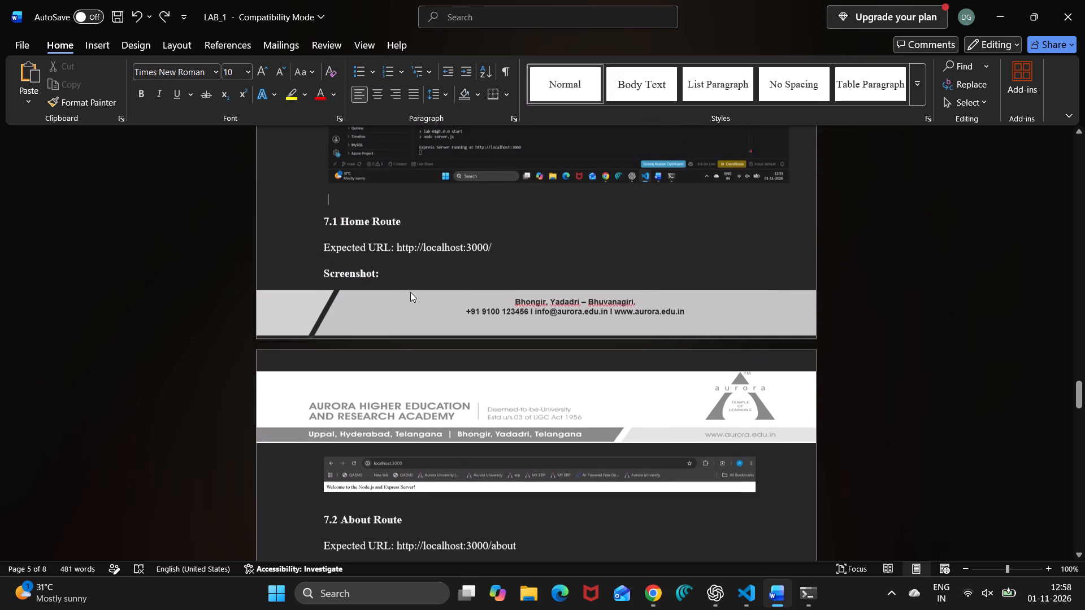
pyautogui.scroll(-2, 409, 386)
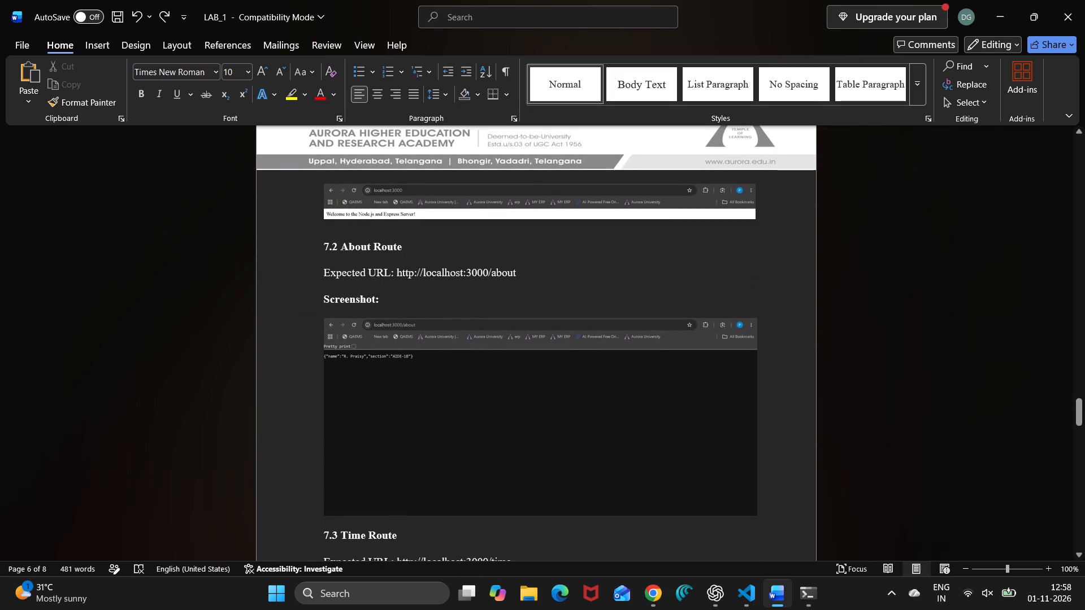
pyautogui.scroll(-1, 409, 386)
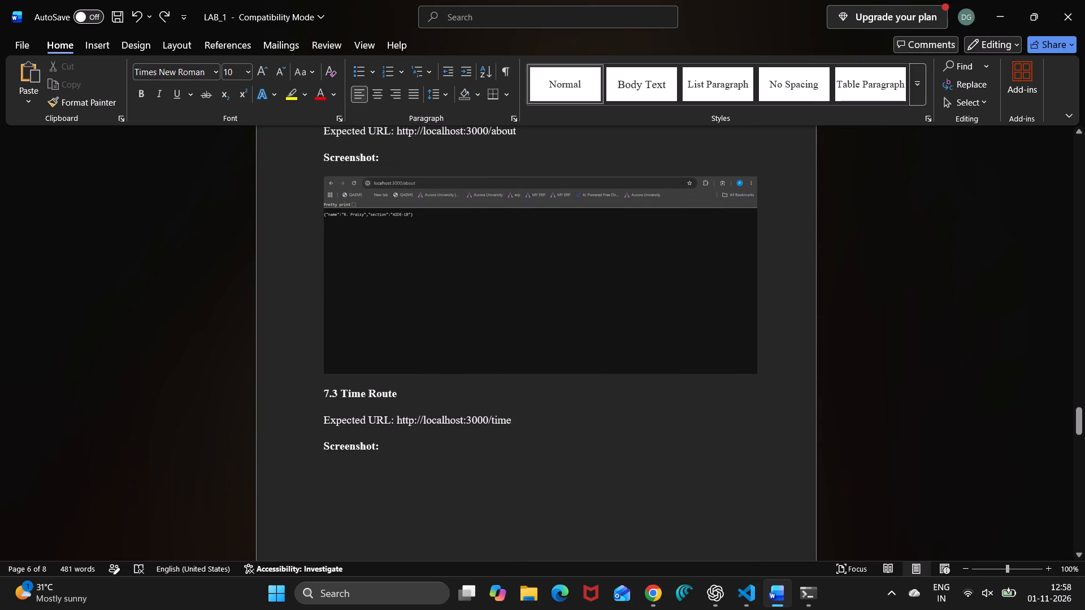
pyautogui.click(445, 308)
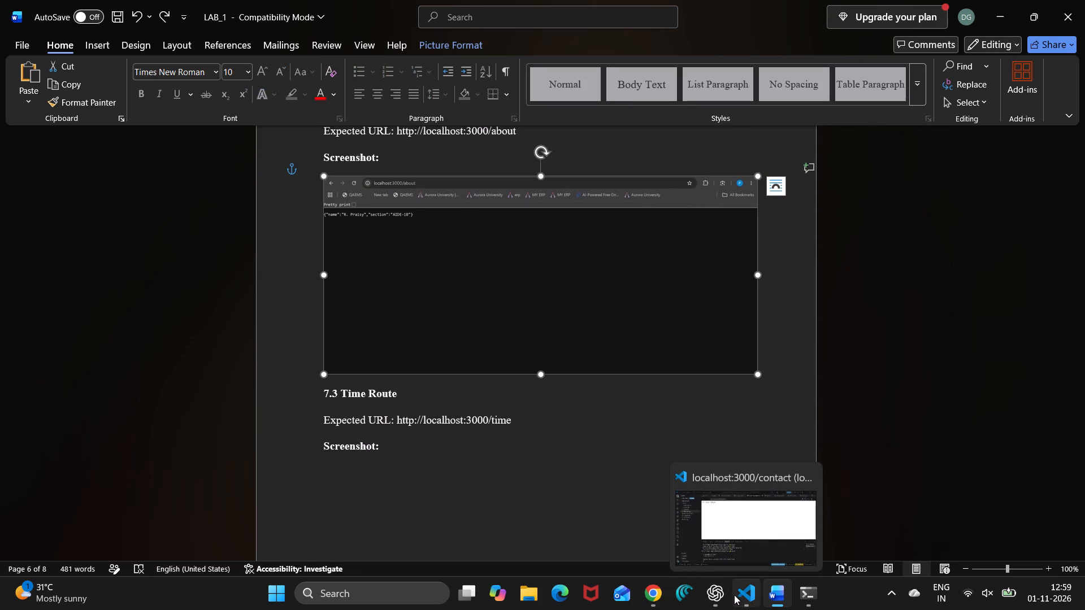
pyautogui.click(748, 557)
pyautogui.click(430, 63)
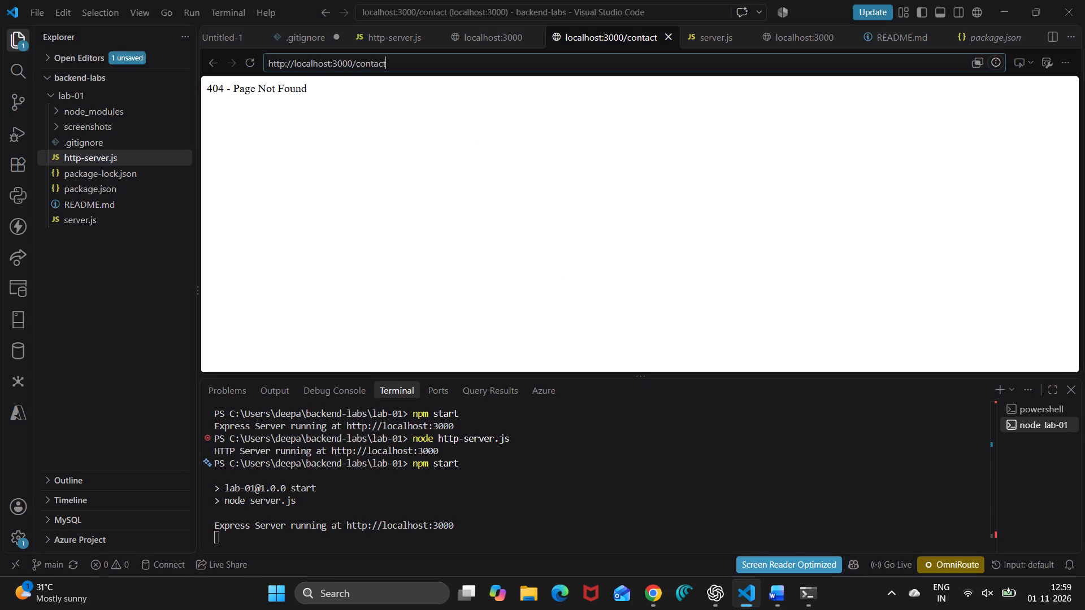
pyautogui.click(430, 63)
pyautogui.press('BackSpace')
pyautogui.press('BackSpace')
pyautogui.press('BackSpace')
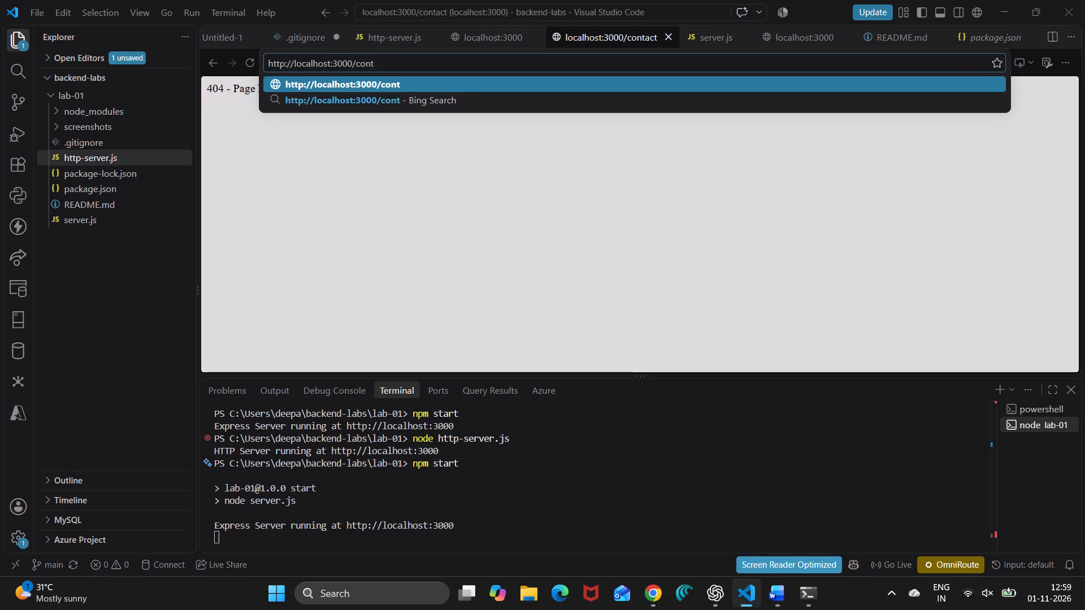
pyautogui.press('BackSpace')
pyautogui.press('BackSpace')
pyautogui.press('BackSpace')
pyautogui.press('BackSpace')
pyautogui.write('about')
pyautogui.press('Return')
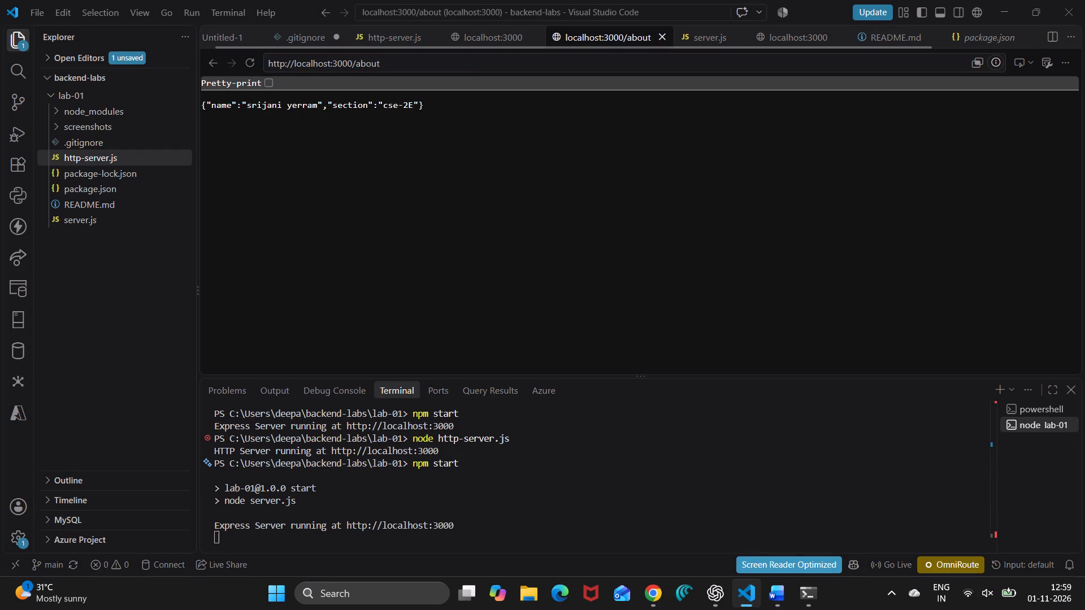
# Capture the full screen showing the /about page and paste it in place of the selected section 7.2 picture in Word.
pyautogui.press('shift+super+s')
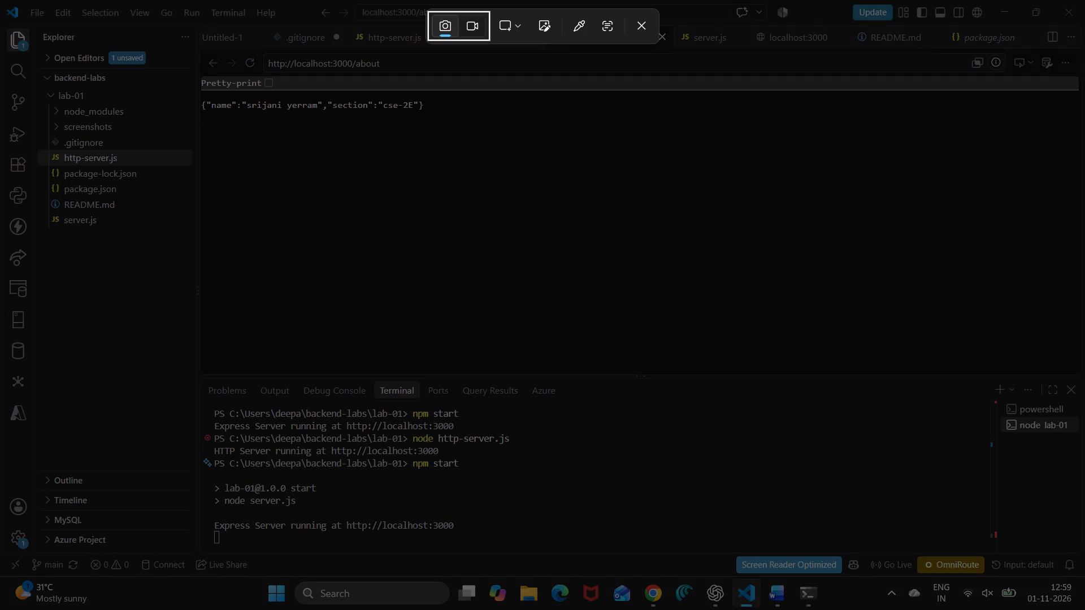
pyautogui.click(521, 30)
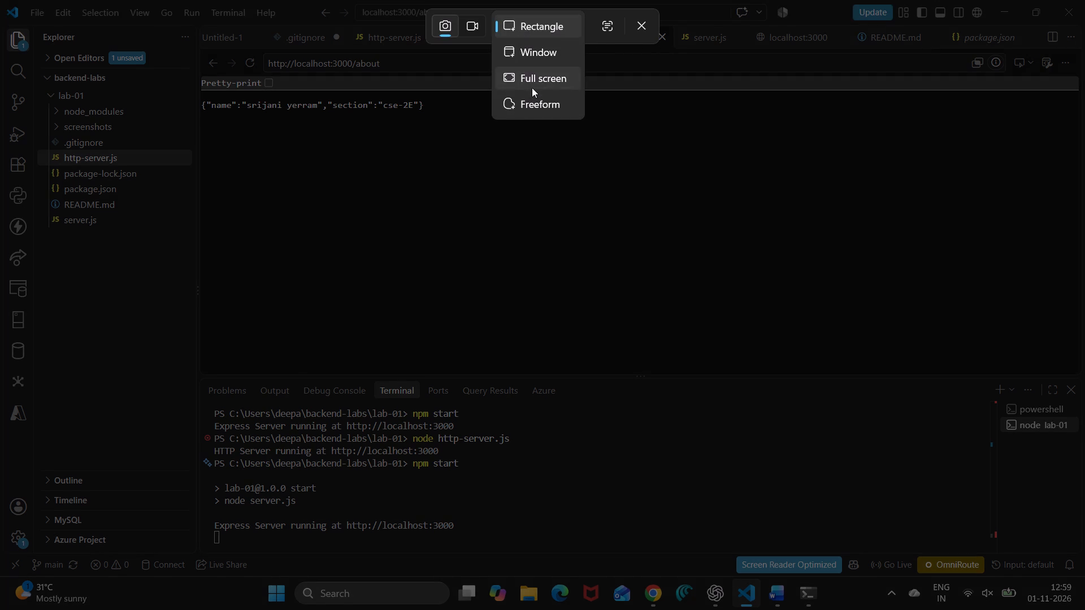
pyautogui.click(532, 76)
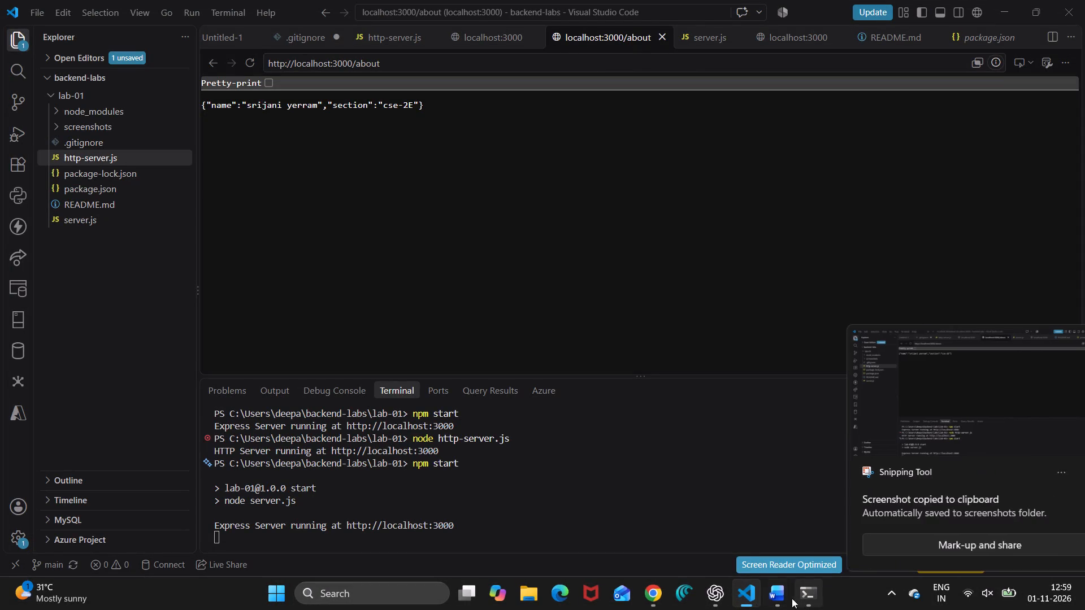
pyautogui.click(762, 565)
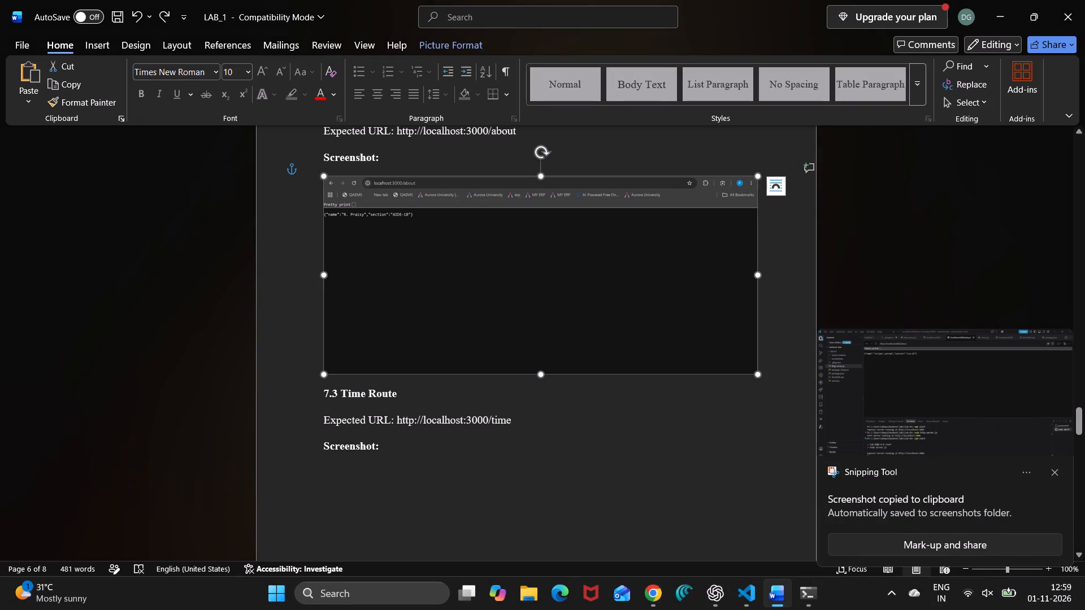
pyautogui.press('BackSpace')
pyautogui.hotkey('ctrl', 'v')
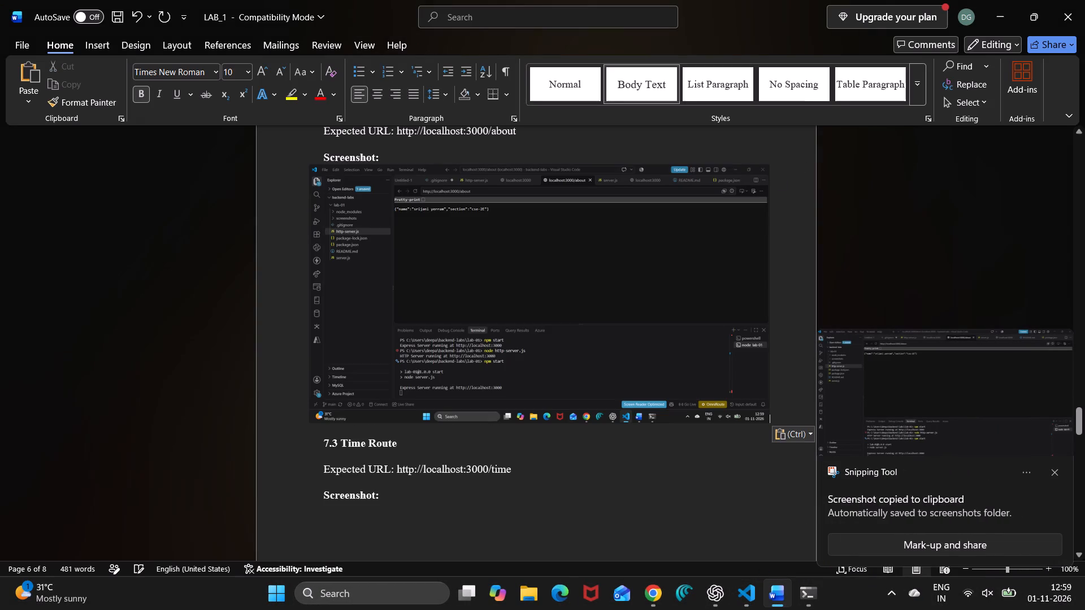
pyautogui.scroll(-3, 510, 329)
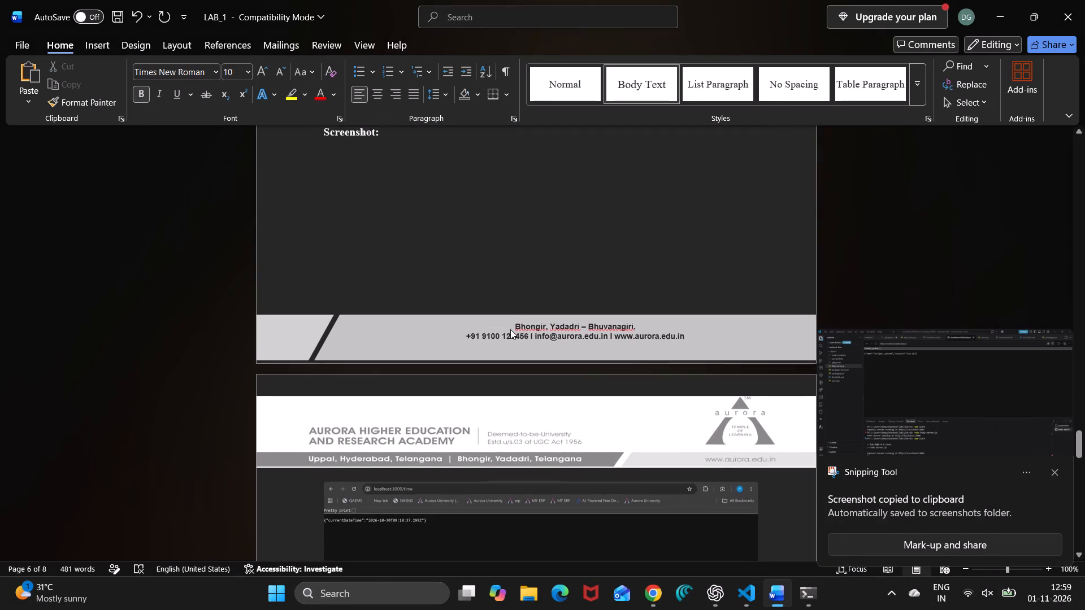
pyautogui.scroll(-2, 510, 329)
pyautogui.click(510, 329)
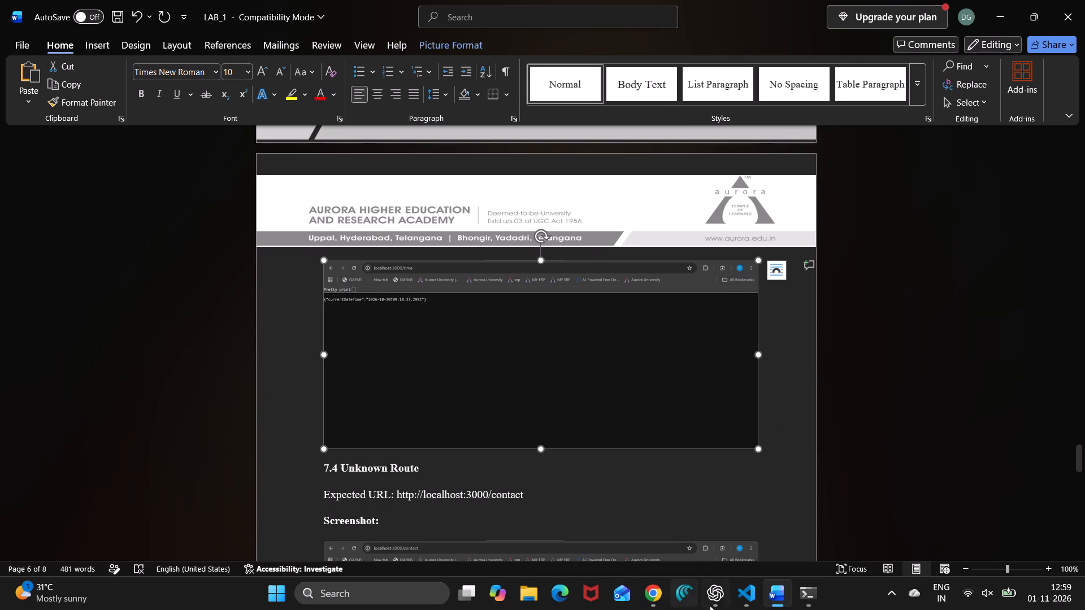
pyautogui.click(751, 537)
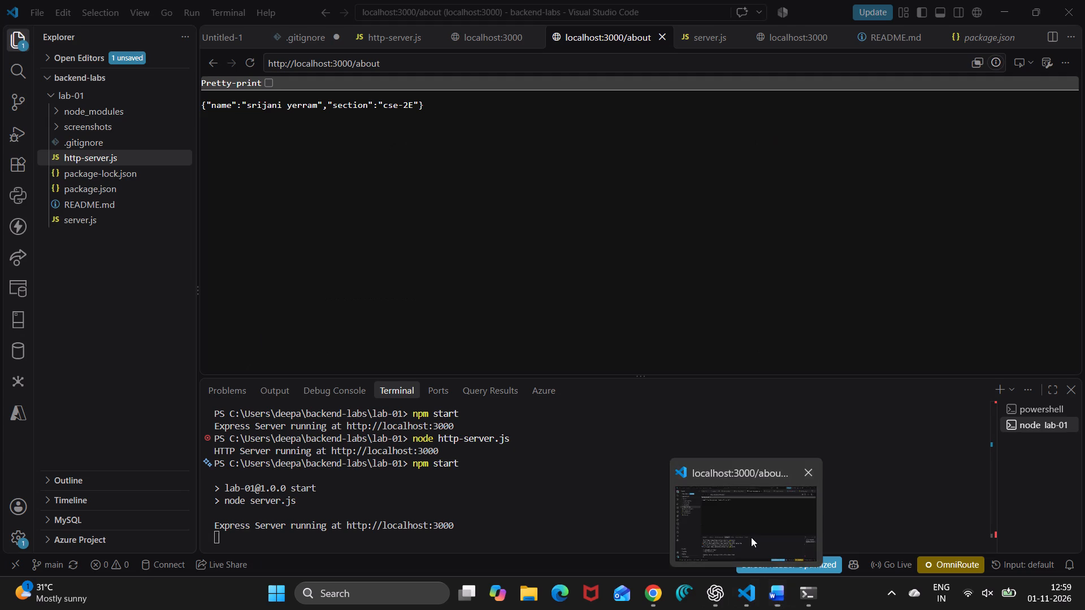
pyautogui.doubleClick(396, 62)
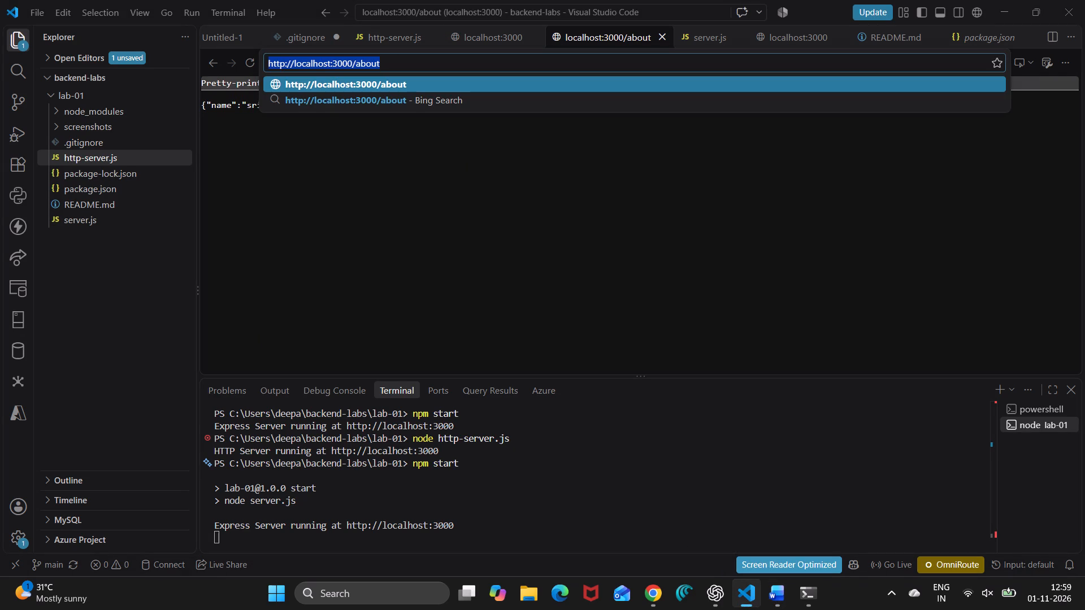
pyautogui.click(396, 62)
pyautogui.press('BackSpace')
pyautogui.press('BackSpace')
pyautogui.press('BackSpace')
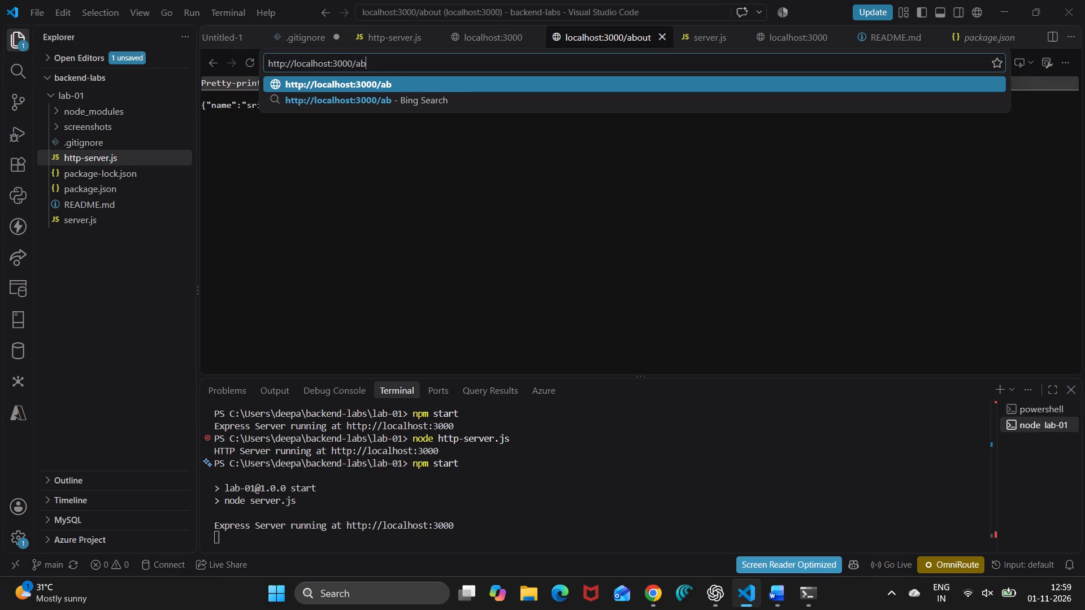
pyautogui.press('BackSpace')
pyautogui.press('BackSpace')
pyautogui.write('time')
pyautogui.press('Return')
# Capture the full screen showing the /time page and paste it in place of the old /time picture in Word.
pyautogui.press('shift+super+s')
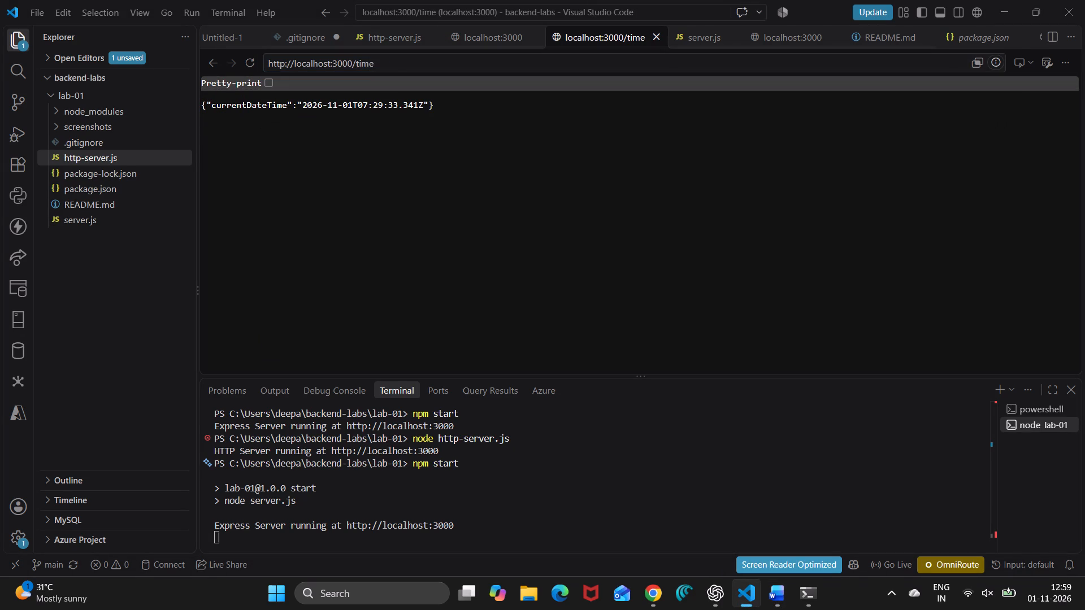
pyautogui.click(517, 16)
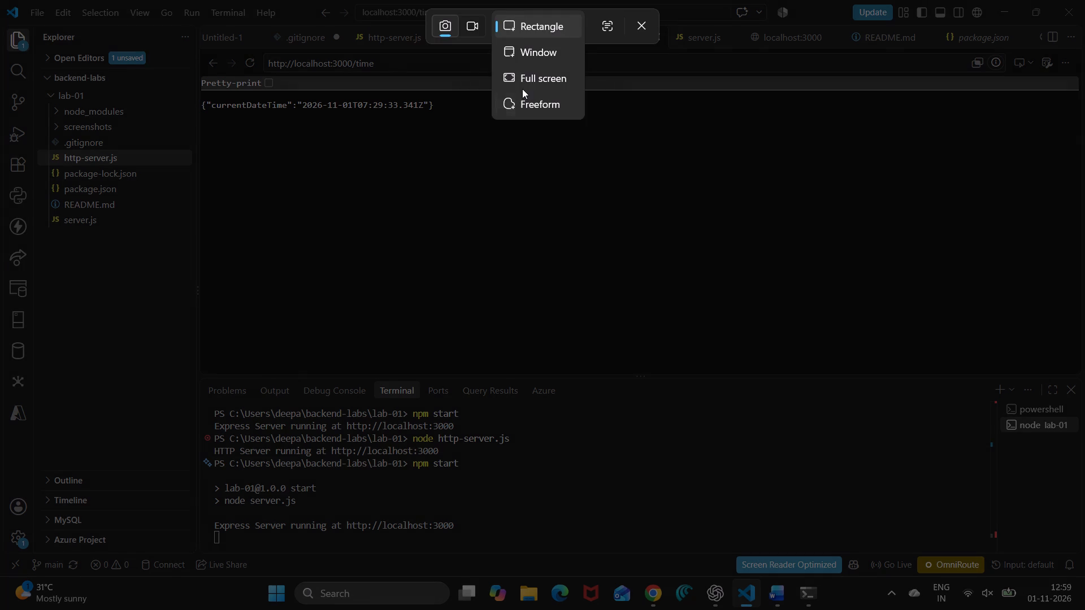
pyautogui.click(522, 82)
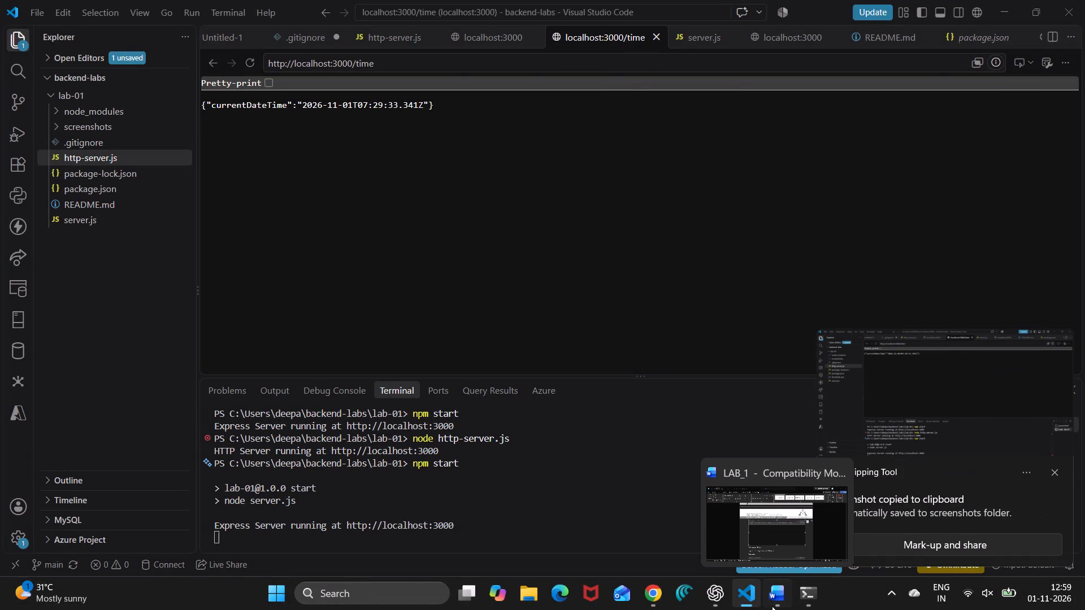
pyautogui.click(770, 554)
pyautogui.click(534, 409)
pyautogui.press('BackSpace')
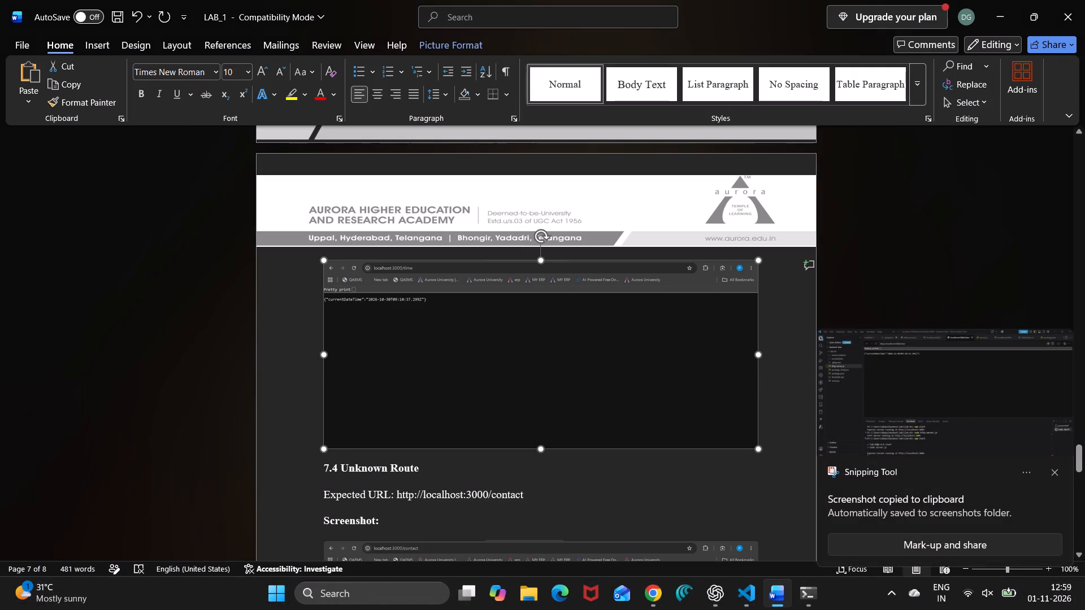
pyautogui.hotkey('ctrl', 'v')
pyautogui.scroll(-3, 534, 409)
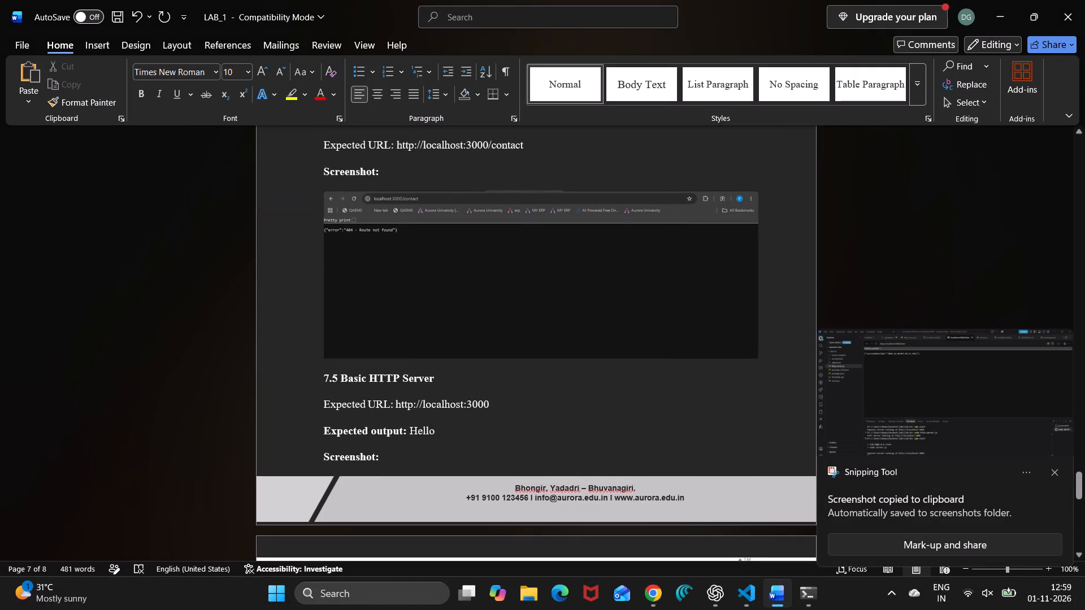
pyautogui.click(538, 335)
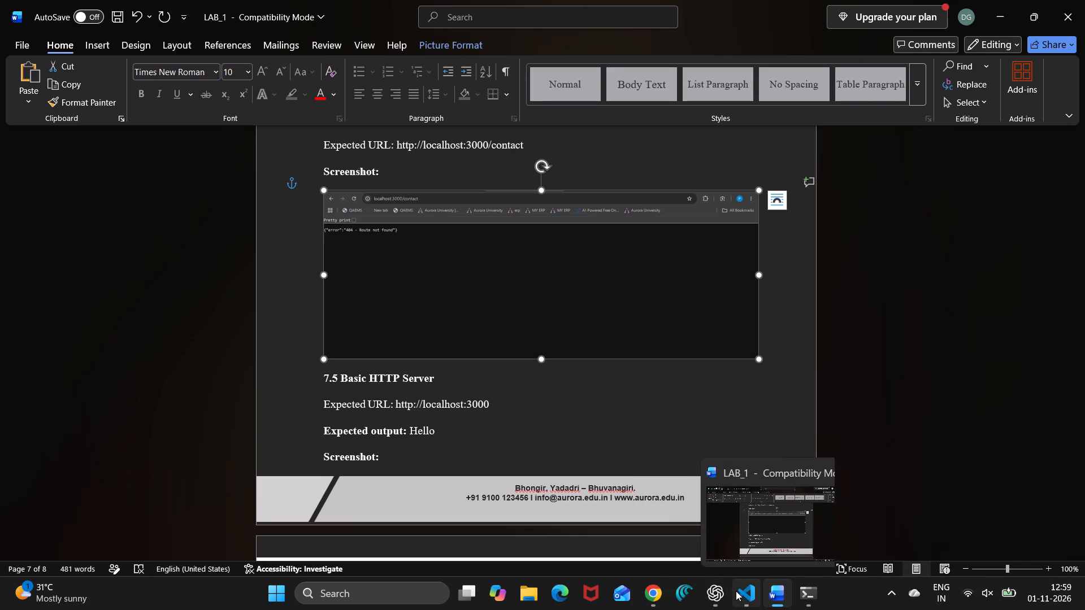
pyautogui.click(750, 544)
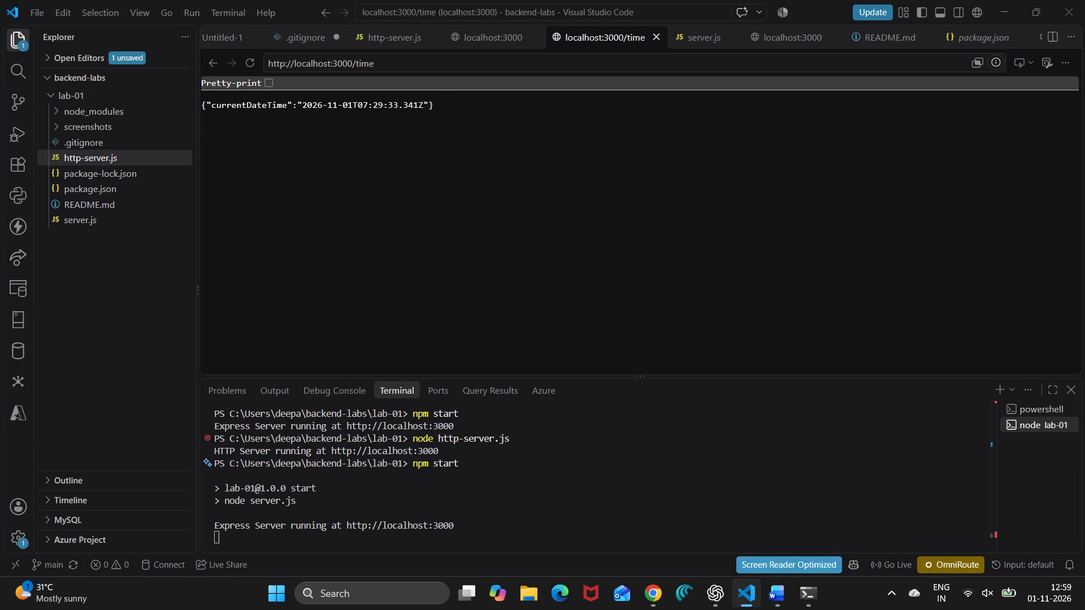
pyautogui.doubleClick(424, 59)
pyautogui.click(424, 59)
pyautogui.click(424, 59)
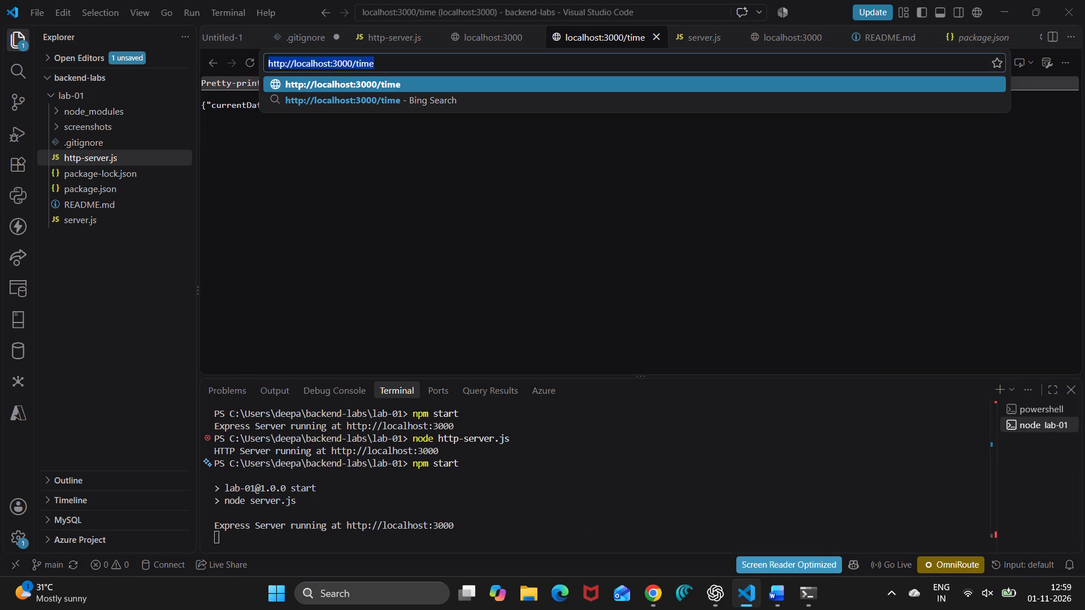
pyautogui.hotkey('ctrl', 'BackSpace')
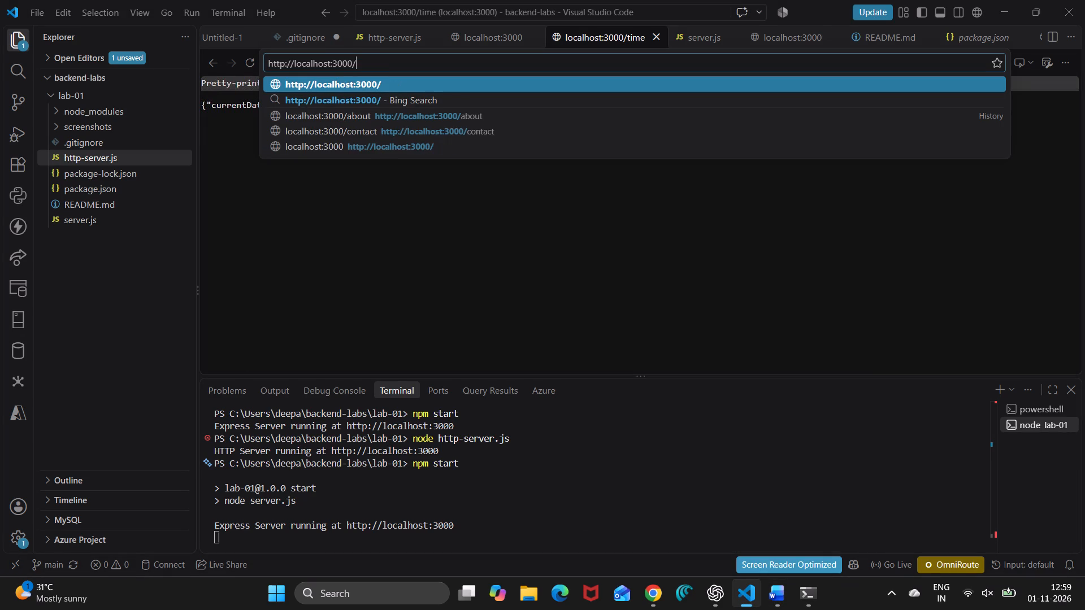
pyautogui.write('contact')
pyautogui.press('Return')
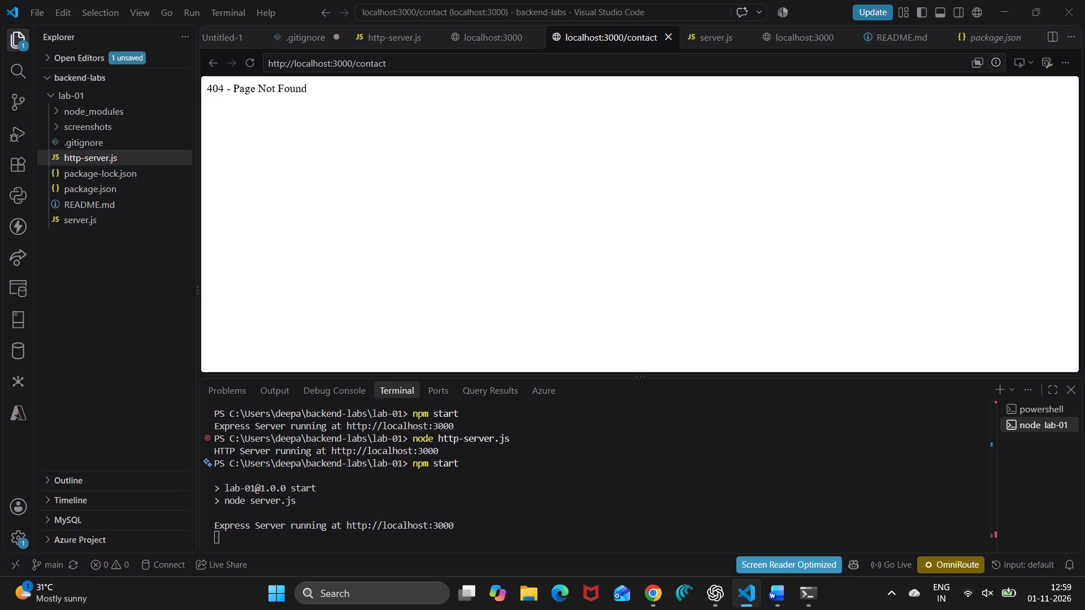
# Capture the full screen showing the /contact page and paste it in place of the selected section 7.4 picture in Word.
pyautogui.press('shift+super+s')
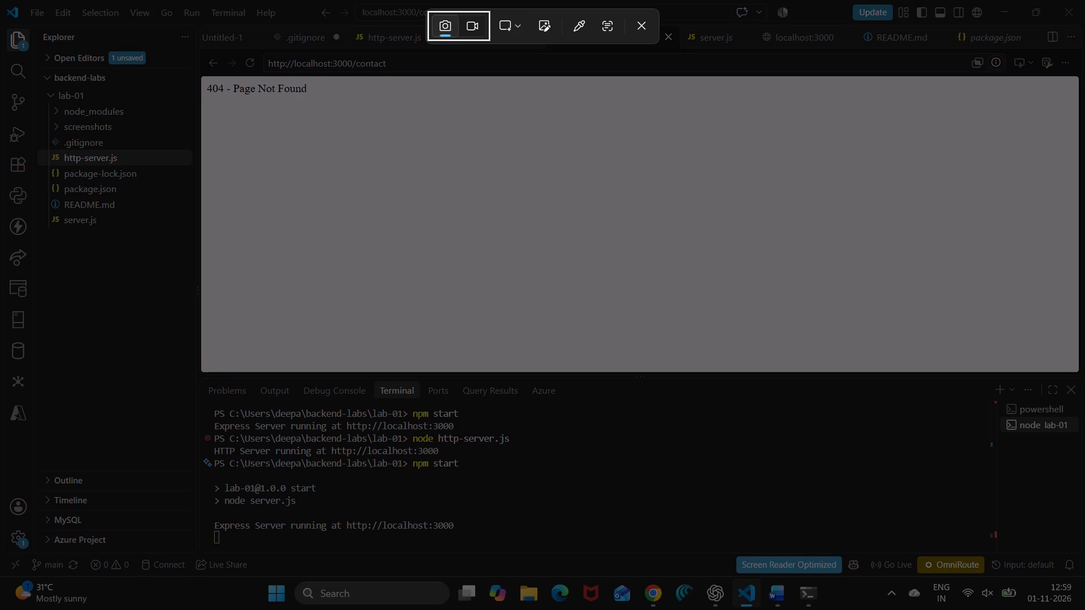
pyautogui.click(506, 21)
pyautogui.click(527, 77)
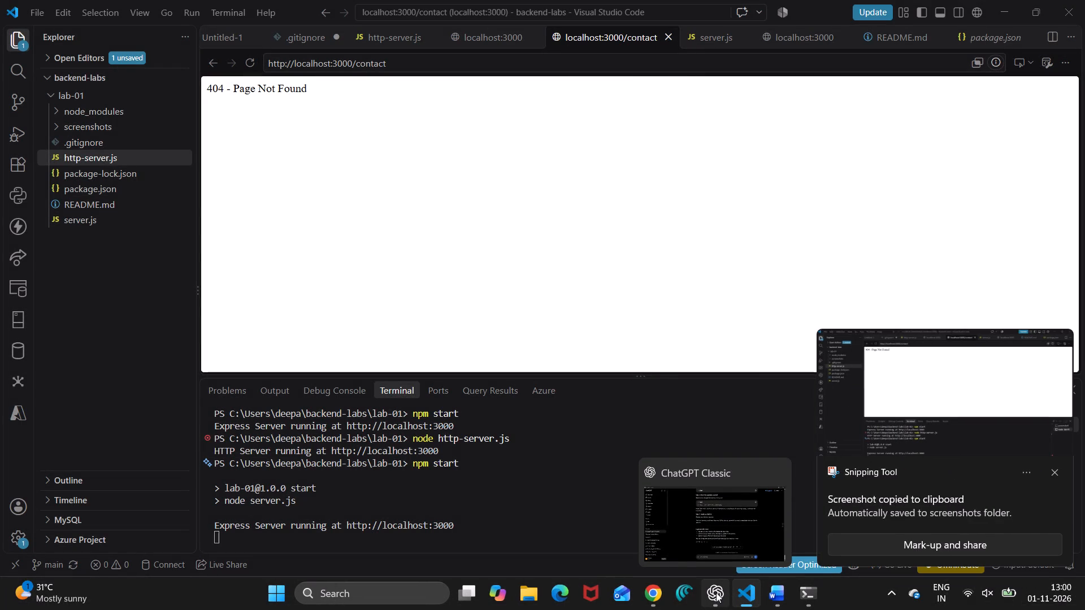
pyautogui.click(775, 547)
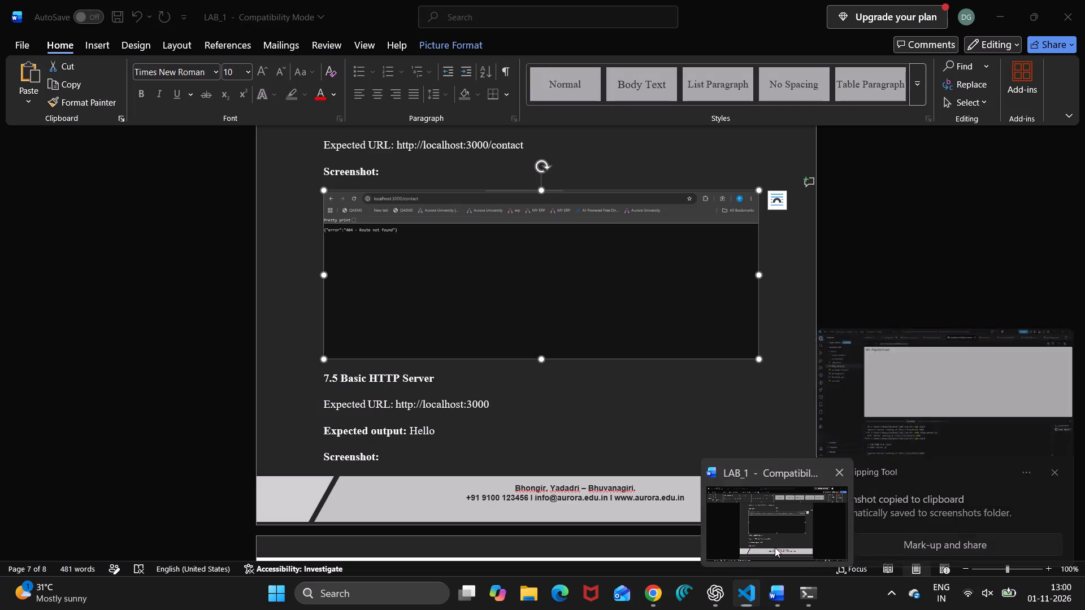
pyautogui.press('BackSpace')
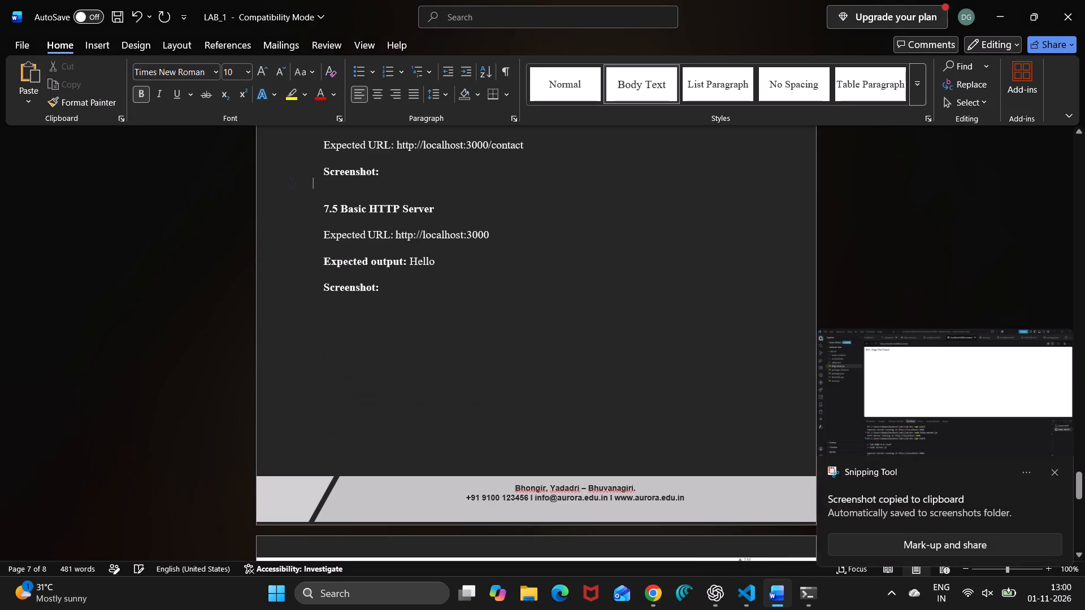
pyautogui.hotkey('ctrl', 'v')
# Move the old Hello server picture up to directly below the Screenshot label of section 7.5 Basic HTTP Server.
pyautogui.scroll(-3, 536, 281)
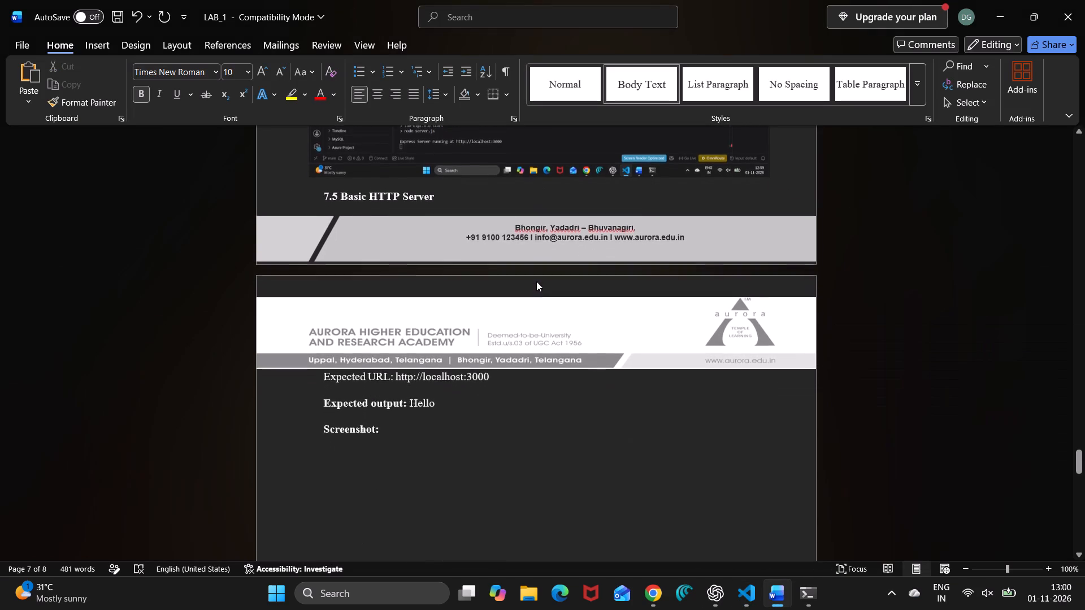
pyautogui.scroll(-6, 536, 281)
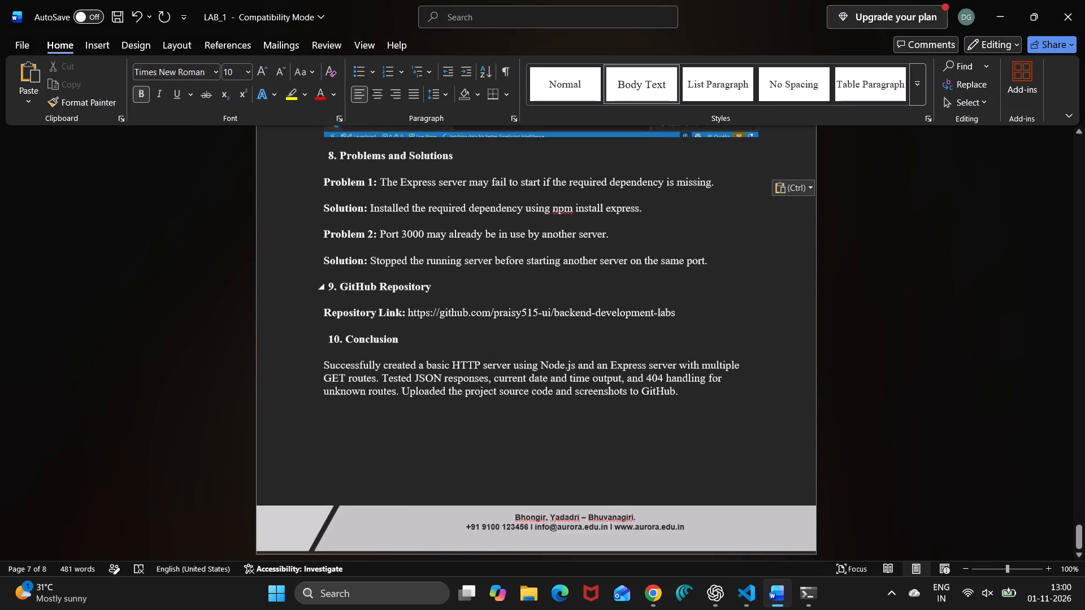
pyautogui.scroll(-1, 536, 281)
pyautogui.scroll(3, 536, 281)
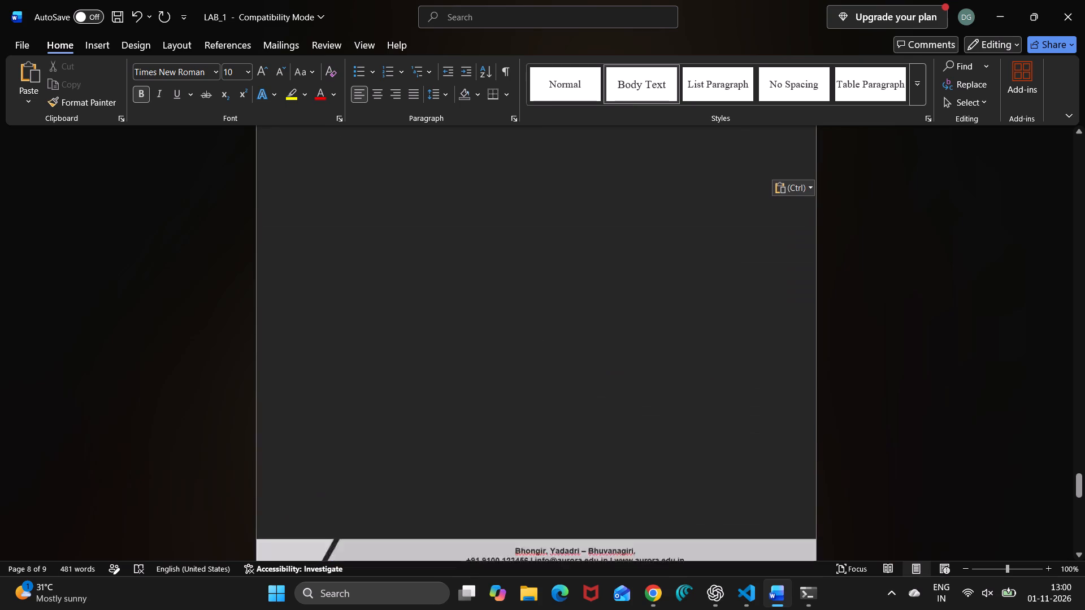
pyautogui.scroll(3, 536, 281)
pyautogui.scroll(-1, 536, 281)
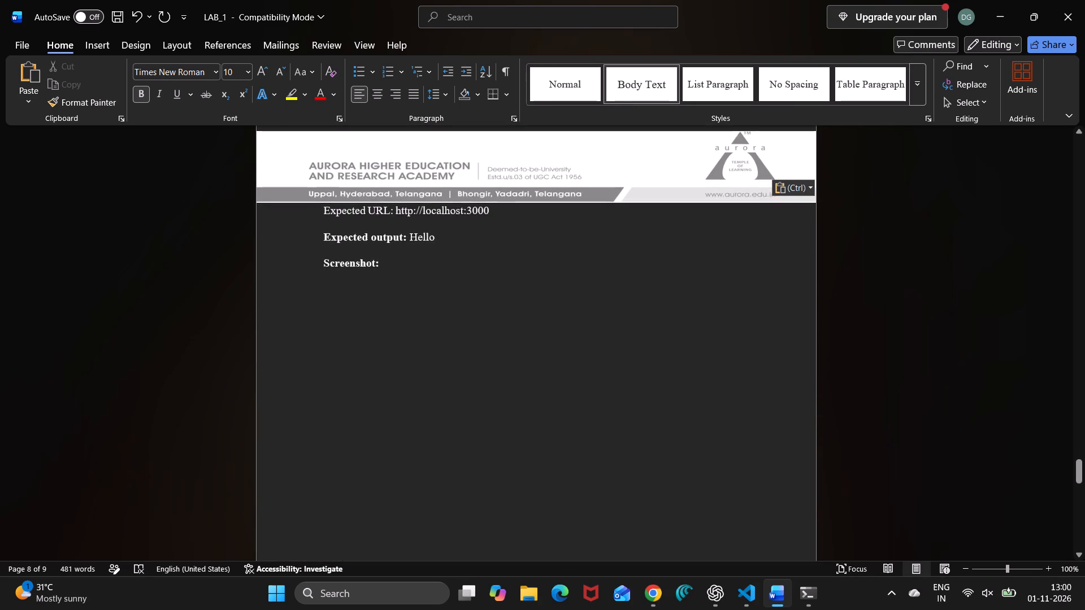
pyautogui.scroll(-2, 536, 281)
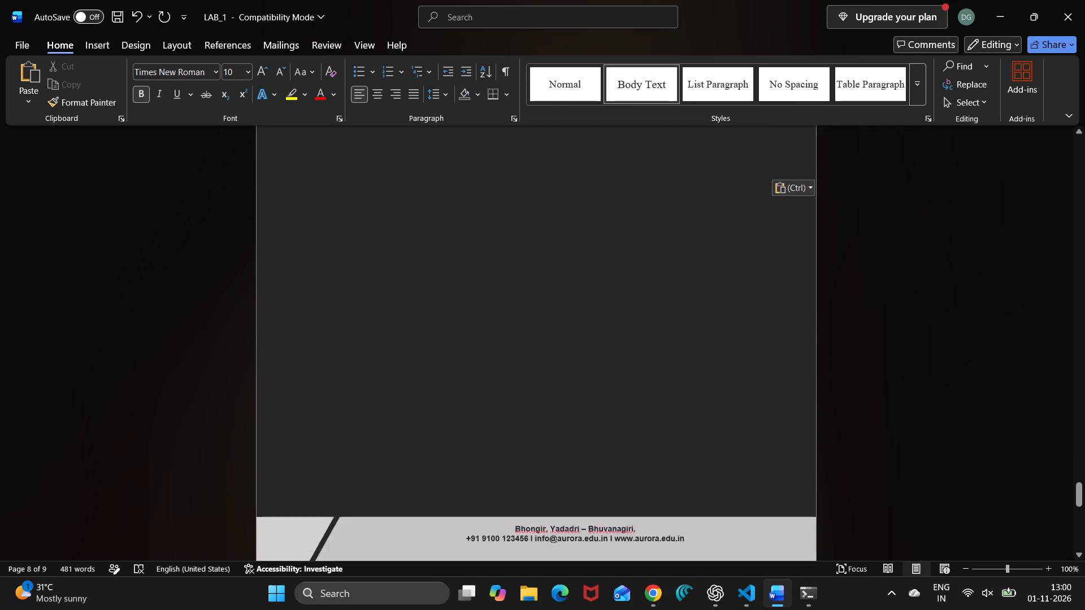
pyautogui.scroll(-1, 536, 281)
pyautogui.moveTo(509, 435); pyautogui.dragTo(536, 332)
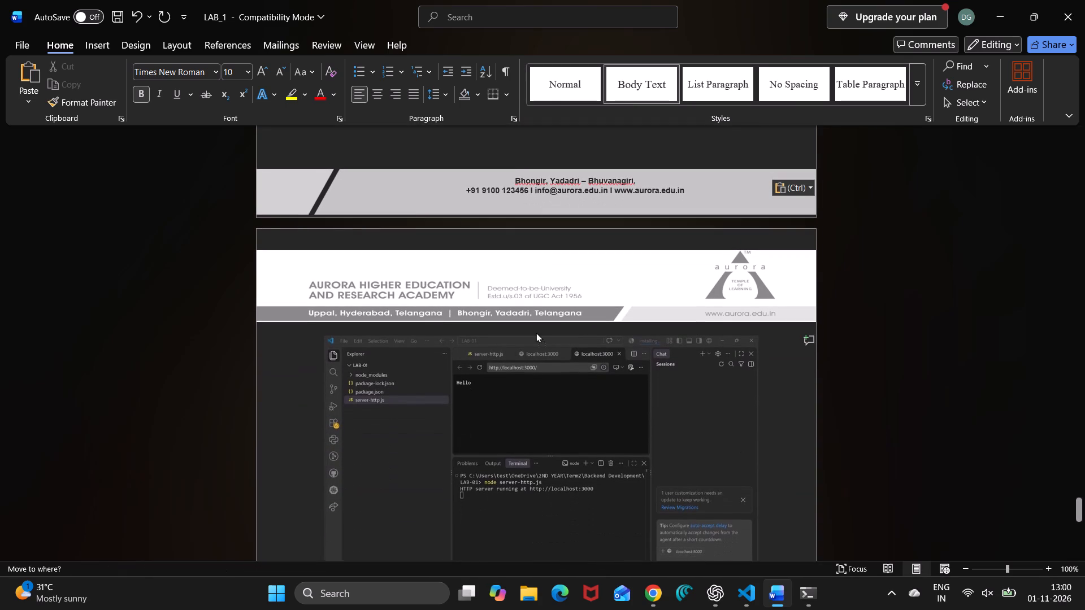
pyautogui.moveTo(536, 332); pyautogui.dragTo(512, 132)
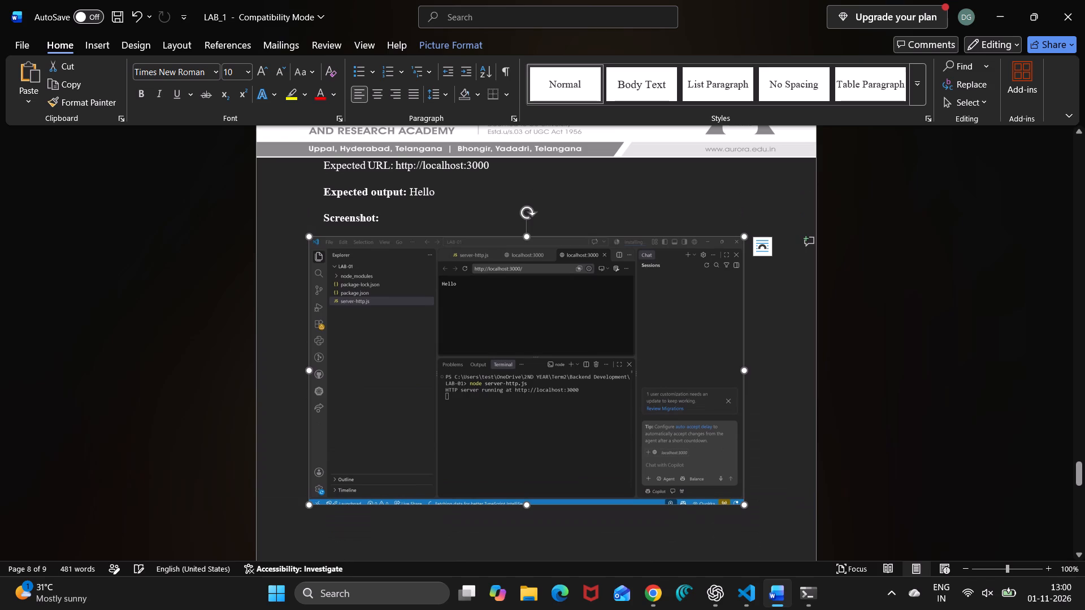
pyautogui.scroll(-5, 487, 284)
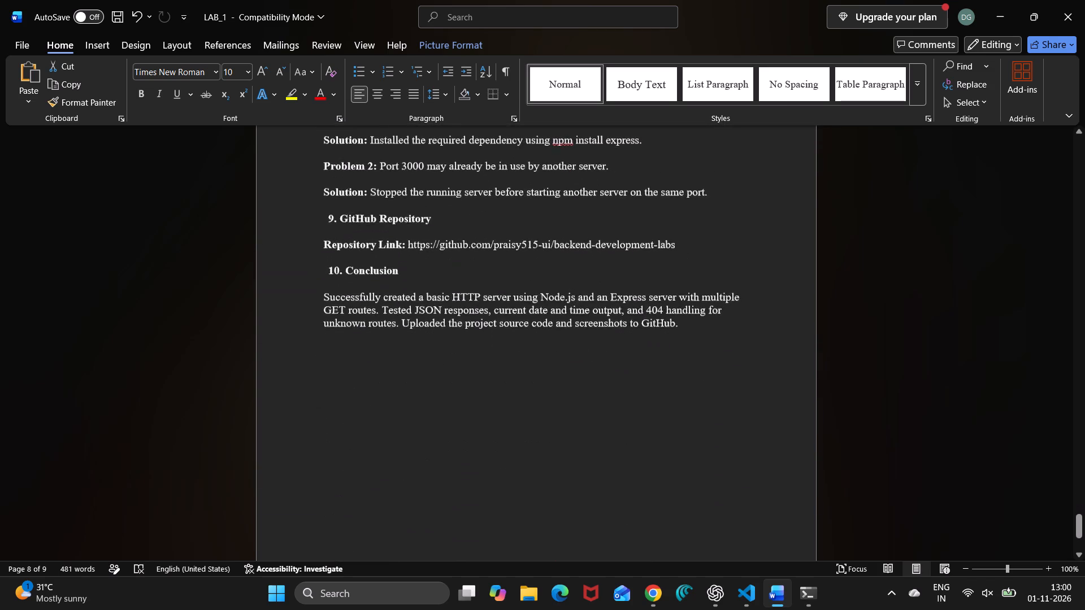
pyautogui.scroll(-1, 487, 284)
pyautogui.scroll(6, 487, 284)
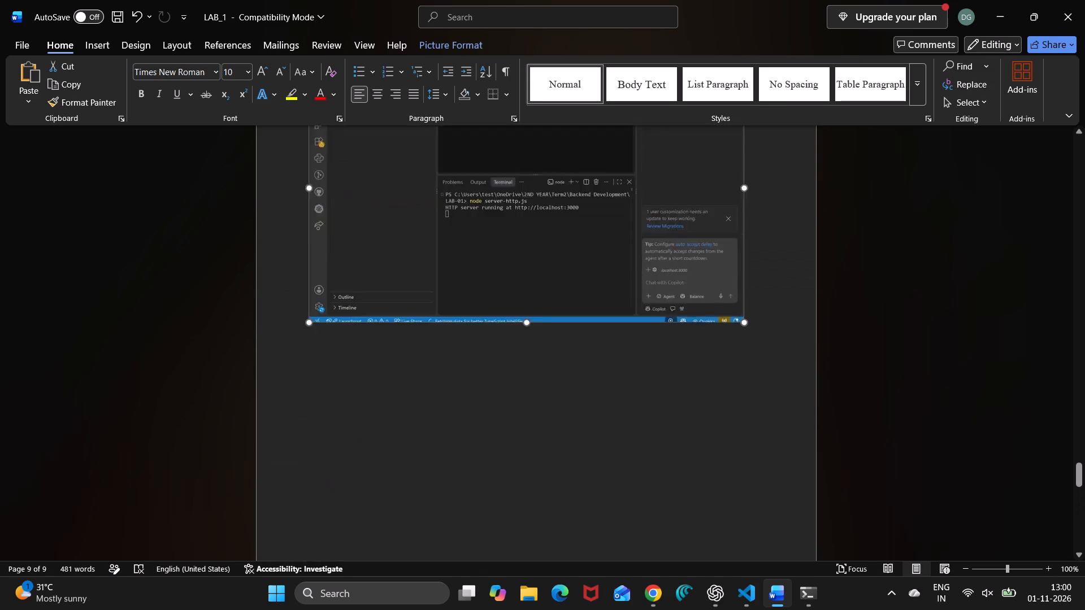
pyautogui.scroll(1, 487, 284)
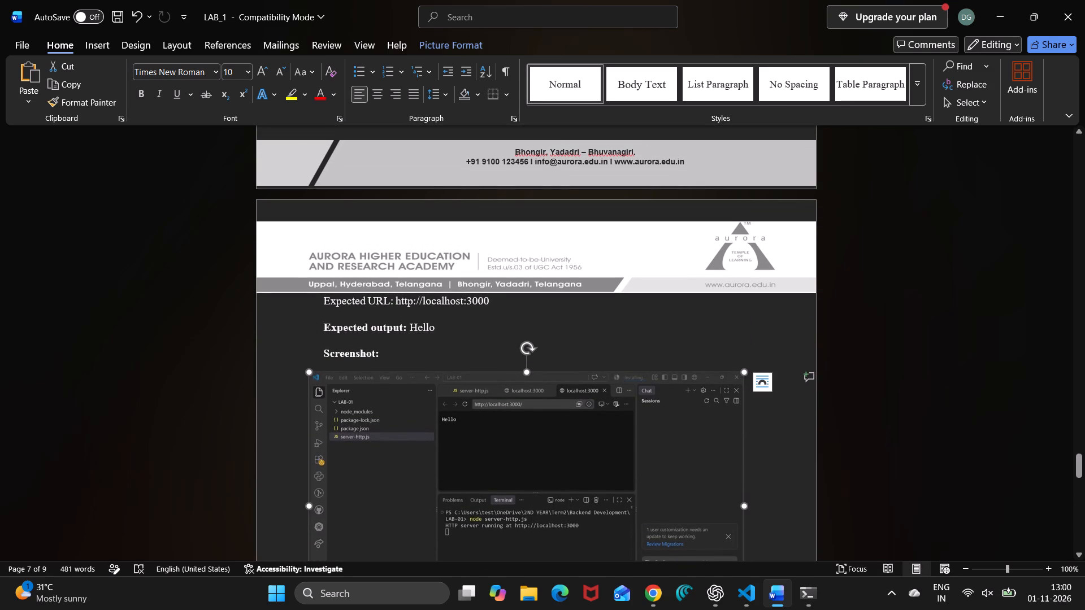
pyautogui.click(744, 531)
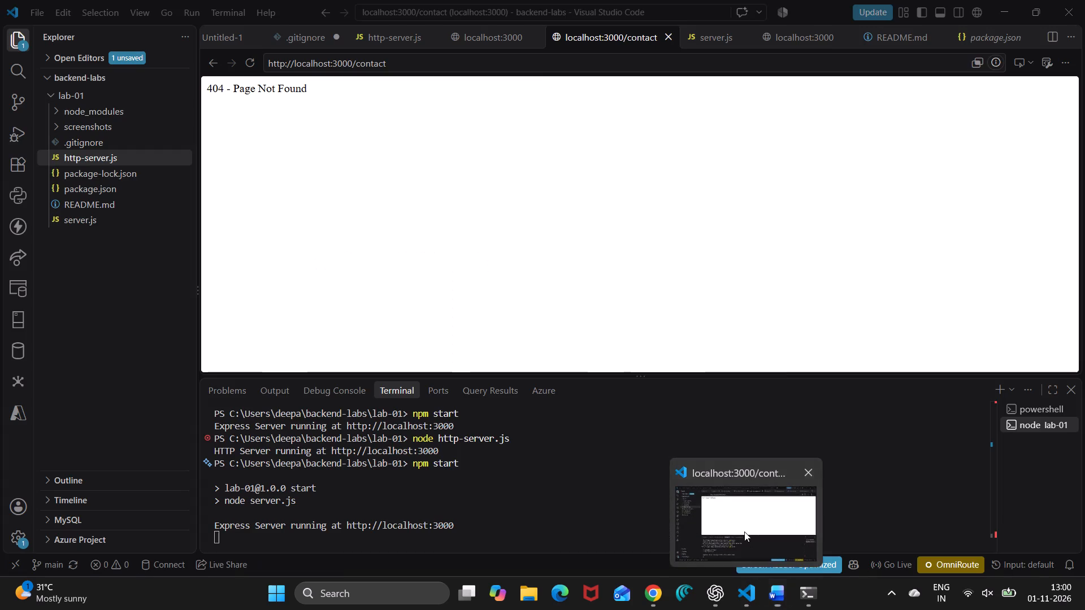
pyautogui.click(419, 62)
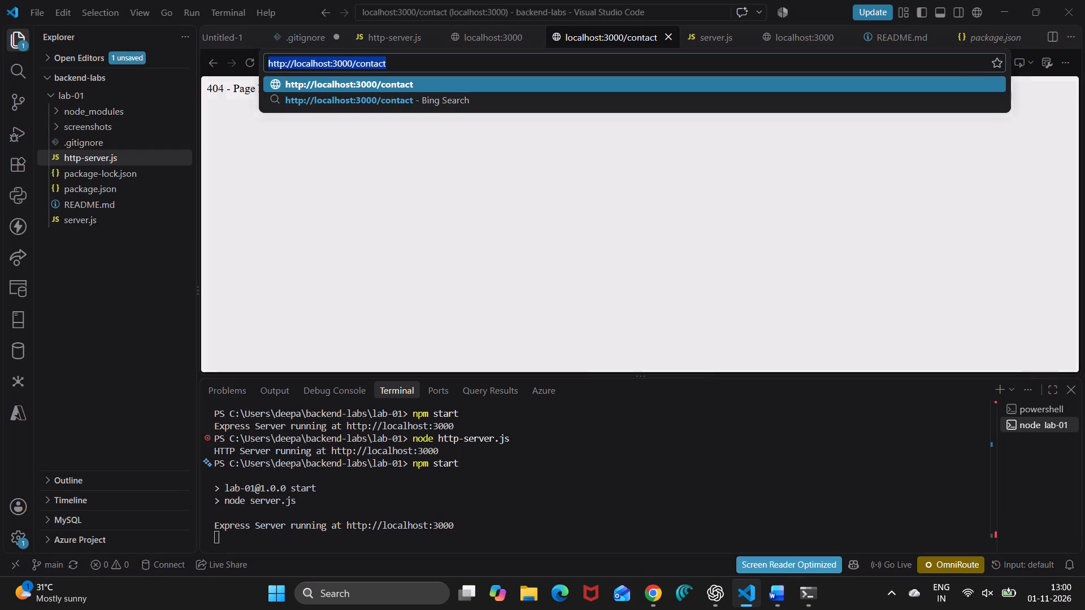
pyautogui.click(419, 62)
pyautogui.click(419, 62)
pyautogui.press('BackSpace')
pyautogui.press('BackSpace')
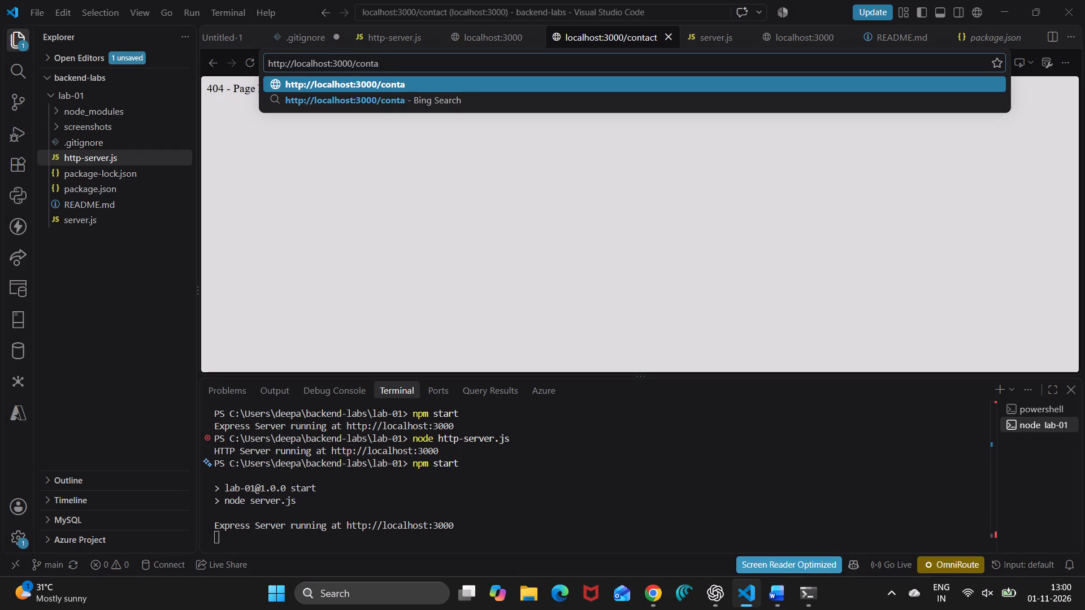
pyautogui.press('BackSpace')
pyautogui.press('BackSpace')
pyautogui.press('BackSpace')
pyautogui.press('BackSpace')
pyautogui.press('BackSpace')
pyautogui.press('Return')
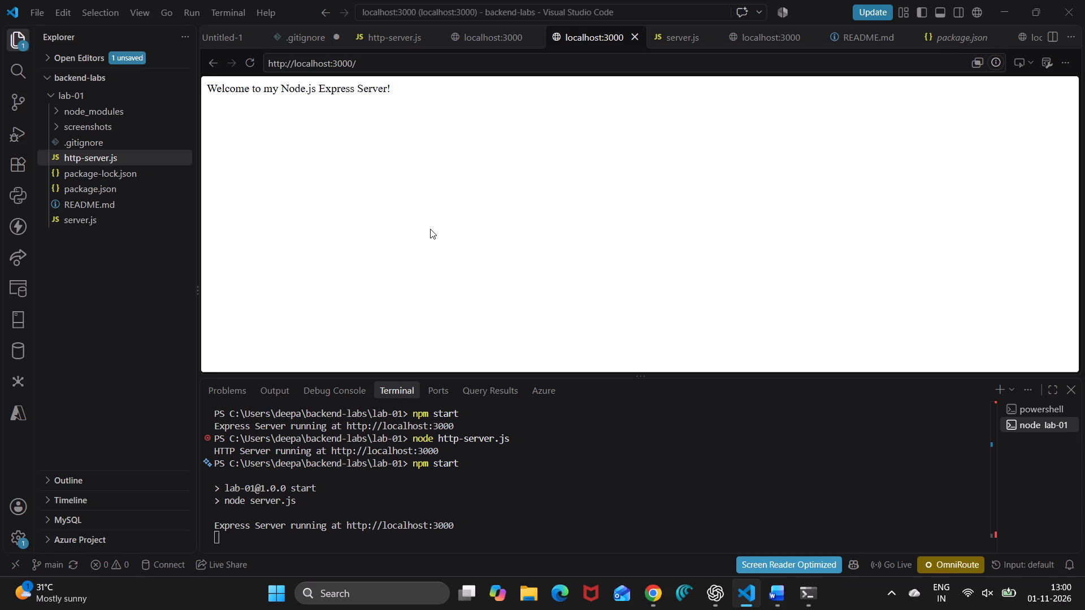
pyautogui.click(270, 541)
pyautogui.hotkey('ctrl', 'c')
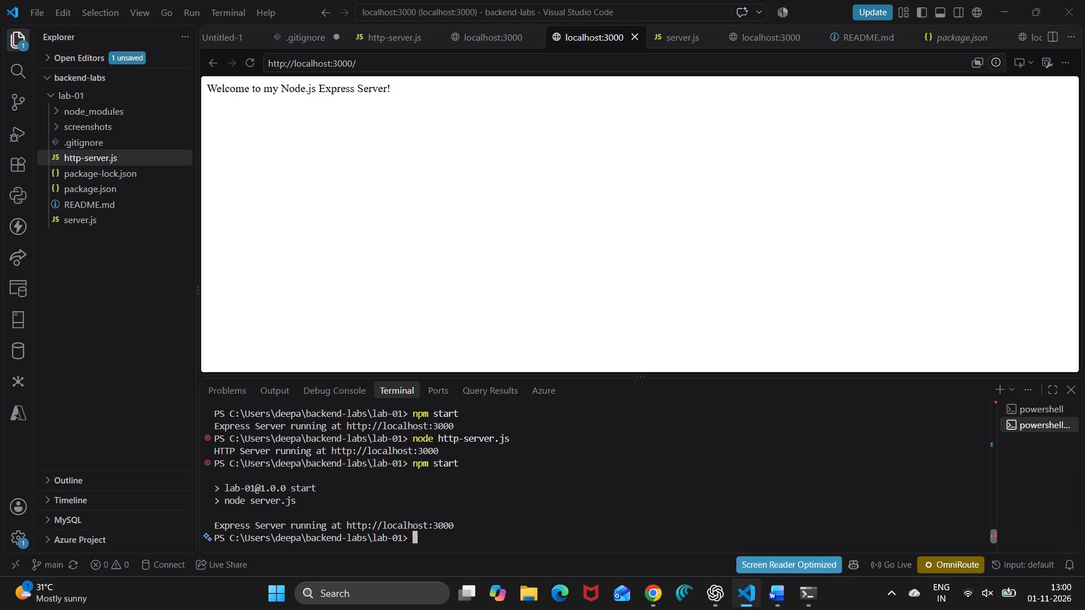
pyautogui.write('node')
pyautogui.press('space')
pyautogui.write('server')
pyautogui.write('.js')
pyautogui.press('Return')
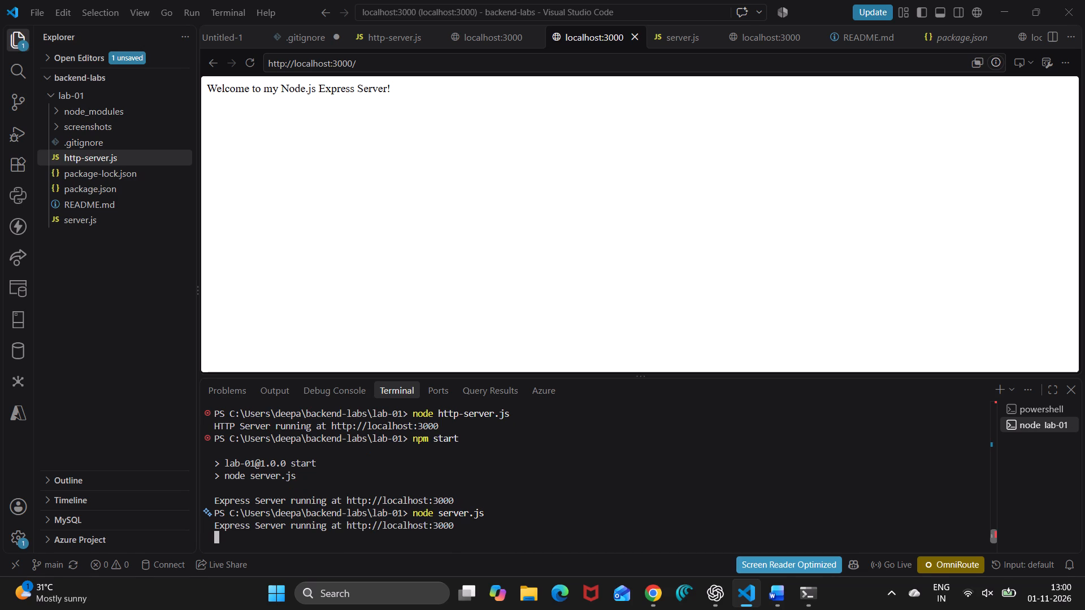
pyautogui.keyDown('ctrl'); pyautogui.click(392, 527); pyautogui.keyUp('ctrl')
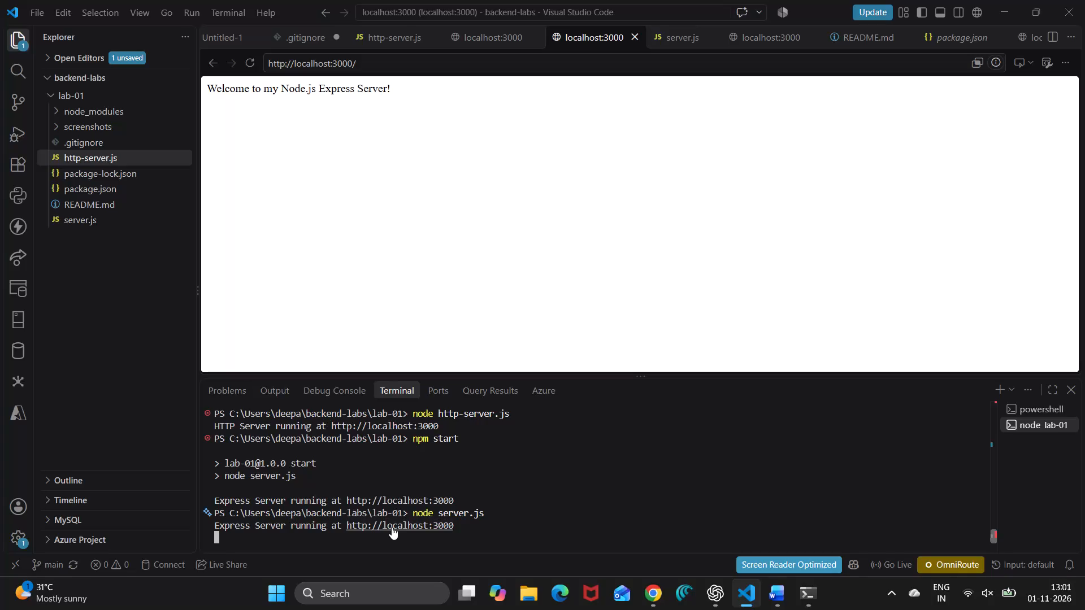
pyautogui.keyDown('ctrl'); pyautogui.click(392, 527); pyautogui.keyUp('ctrl')
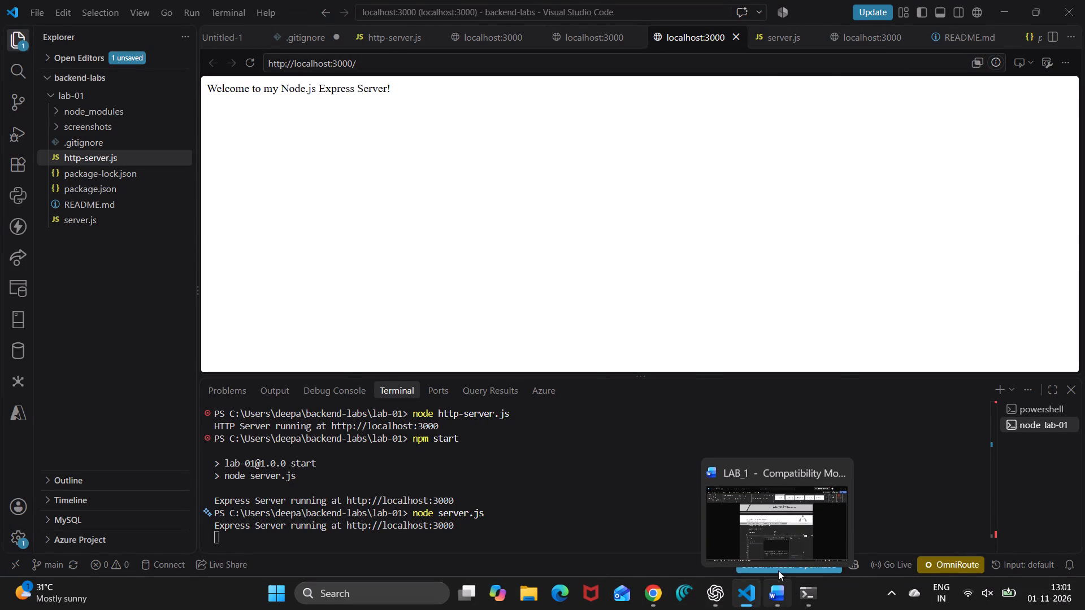
# In Word, delete the old URL and its colon after Repository Link in section 9, leaving a trailing space.
pyautogui.click(776, 550)
pyautogui.scroll(-6, 581, 467)
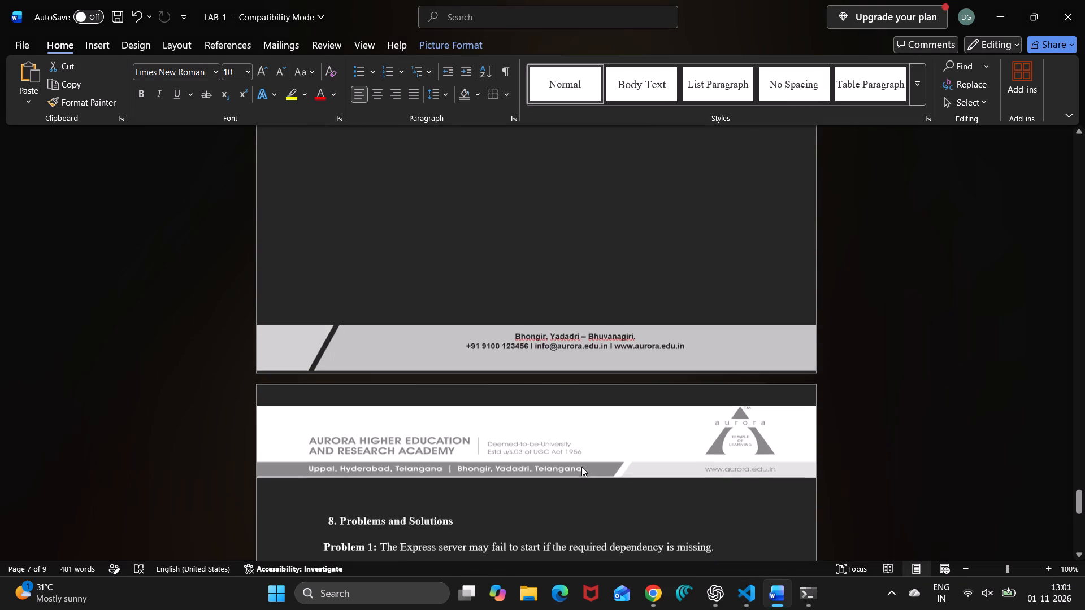
pyautogui.scroll(-2, 581, 467)
pyautogui.scroll(2, 581, 467)
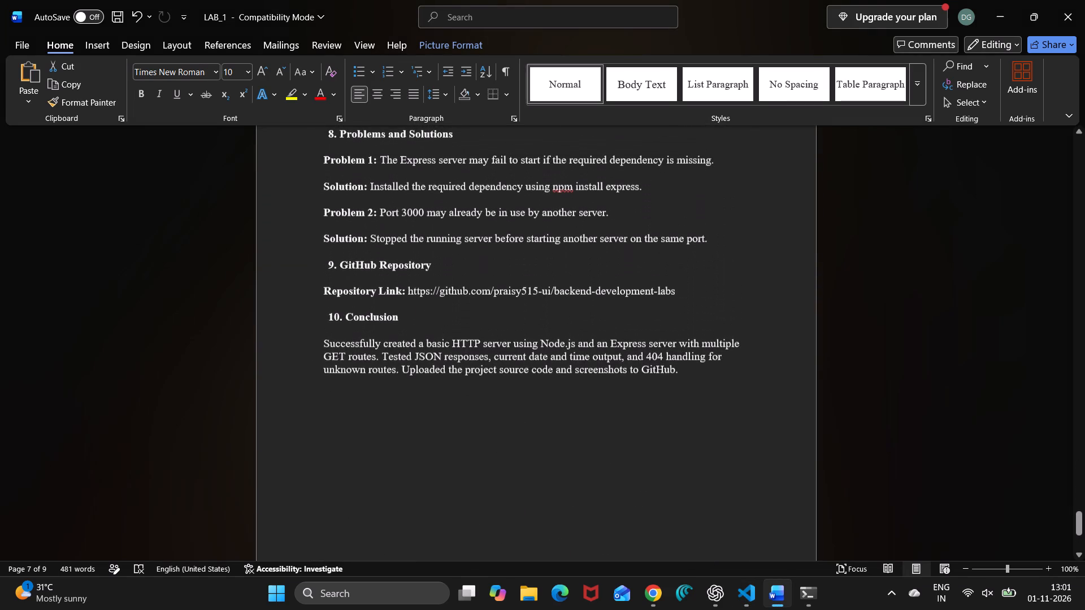
pyautogui.scroll(1, 607, 311)
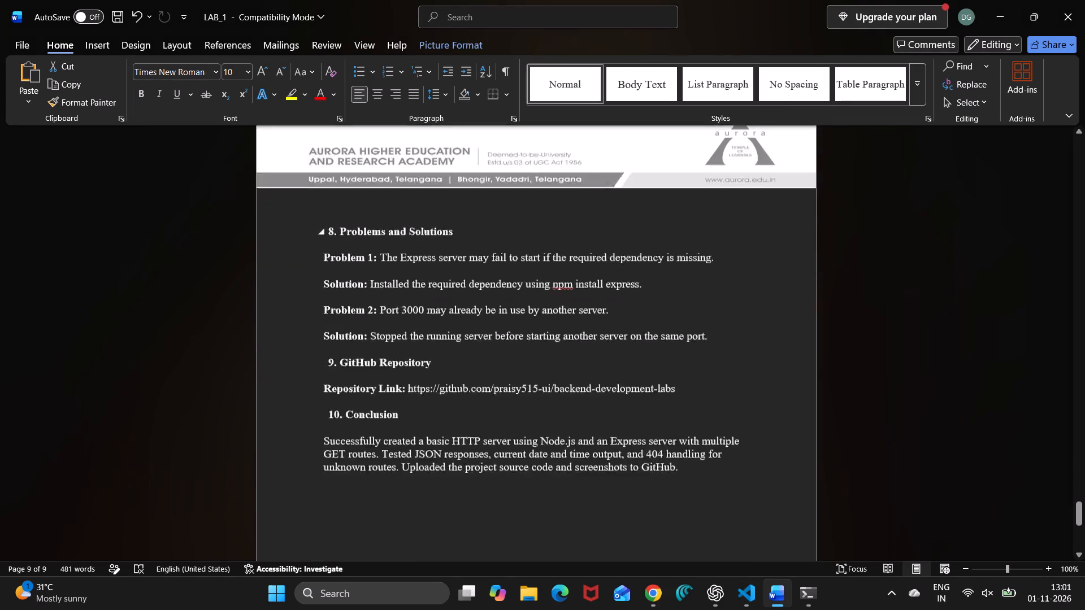
pyautogui.scroll(1, 607, 311)
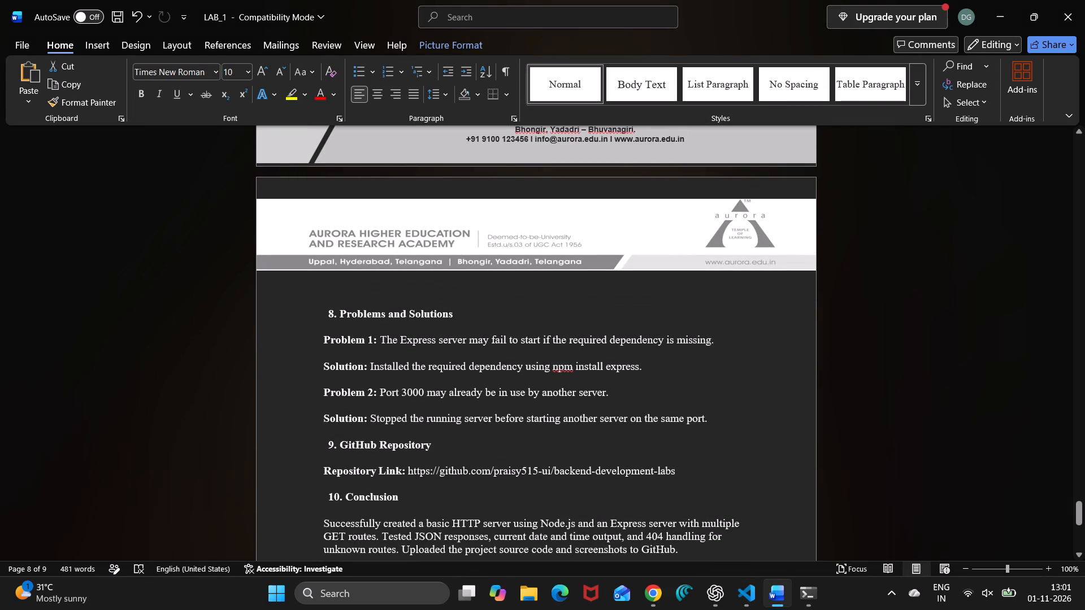
pyautogui.scroll(-2, 585, 376)
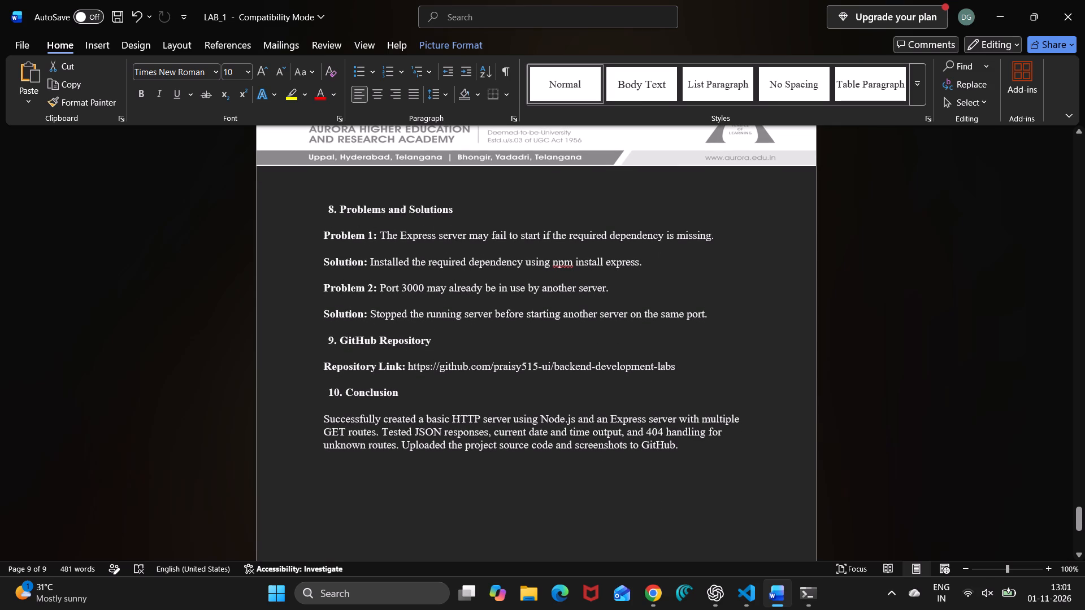
pyautogui.moveTo(405, 367); pyautogui.dragTo(681, 365)
pyautogui.press('BackSpace')
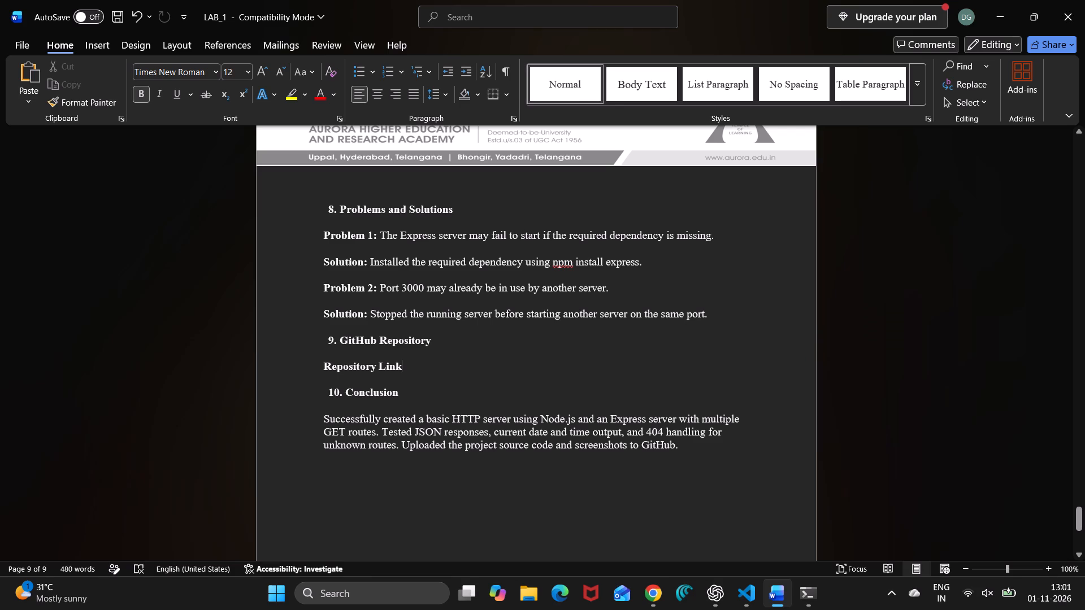
pyautogui.press('space')
# Copy the HTTPS clone URL of the node_express_lab_1 repository from GitHub in Chrome and paste it after Repository Link in Word.
pyautogui.click(650, 559)
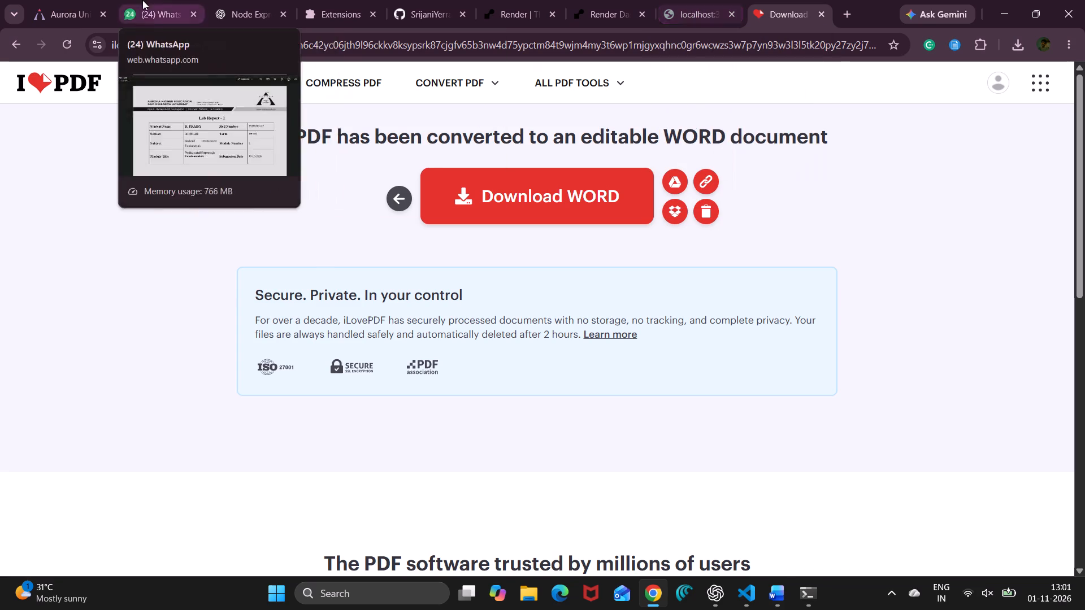
pyautogui.click(410, 6)
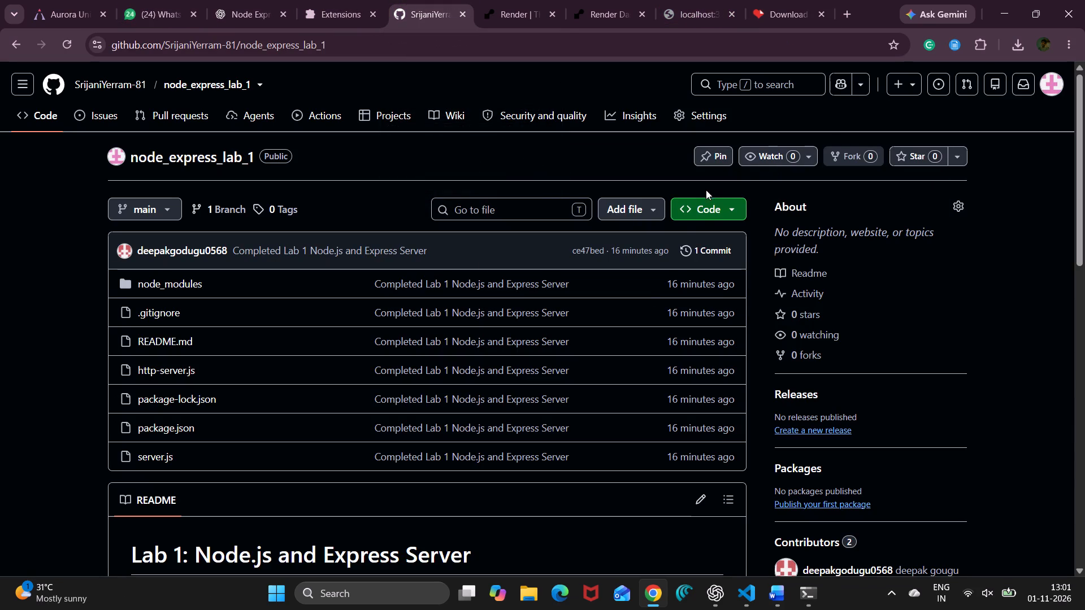
pyautogui.click(727, 209)
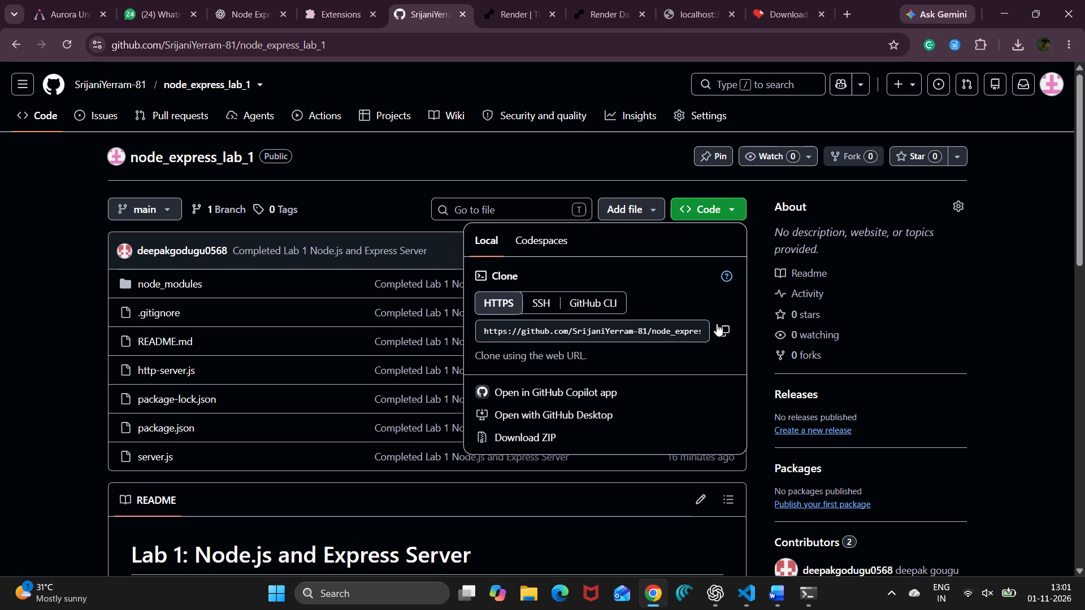
pyautogui.click(726, 325)
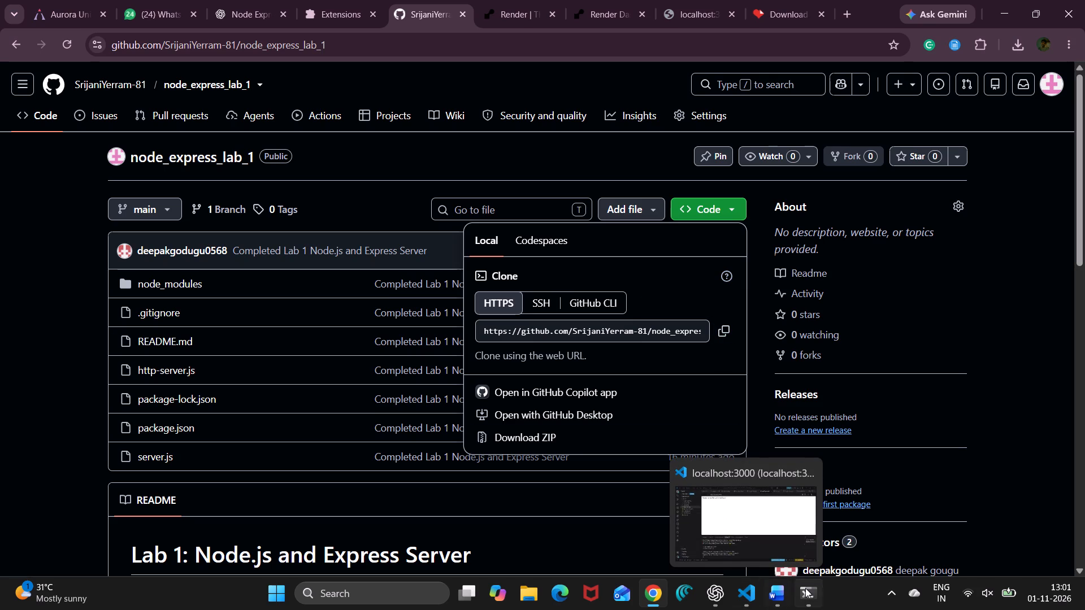
pyautogui.click(789, 504)
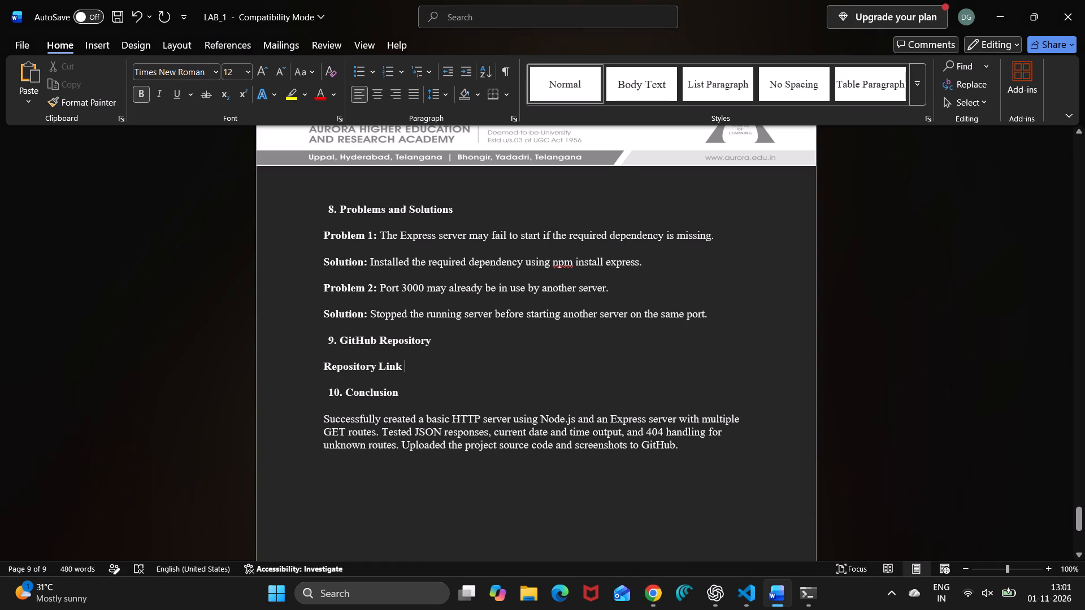
pyautogui.hotkey('ctrl', 'v')
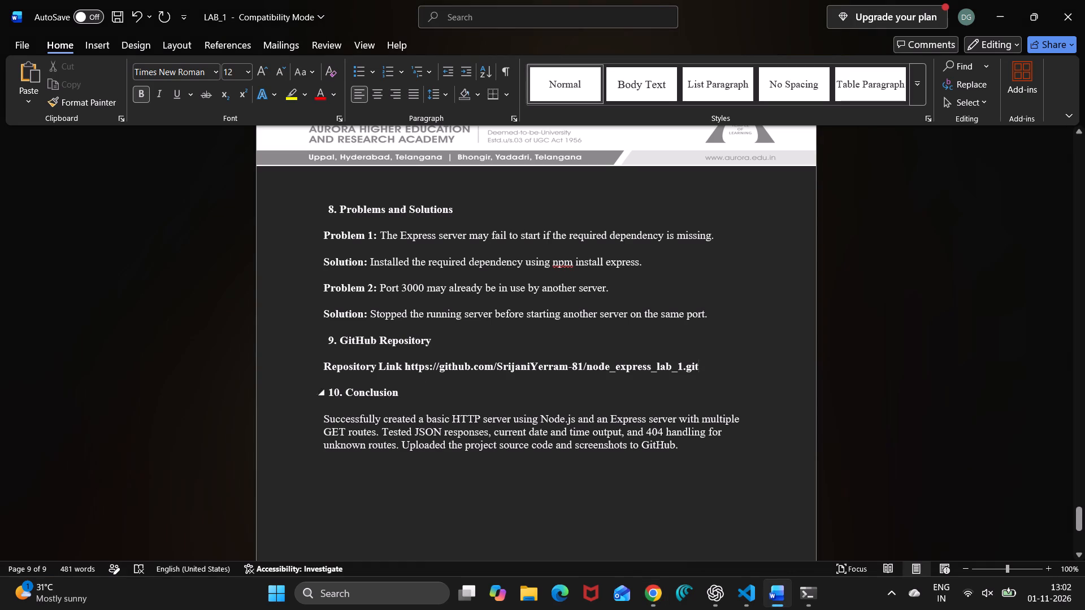
# Review the whole lab report, from the header table and opening sections through the section 7 screenshots to the conclusion.
pyautogui.scroll(-1, 517, 409)
pyautogui.scroll(6, 517, 409)
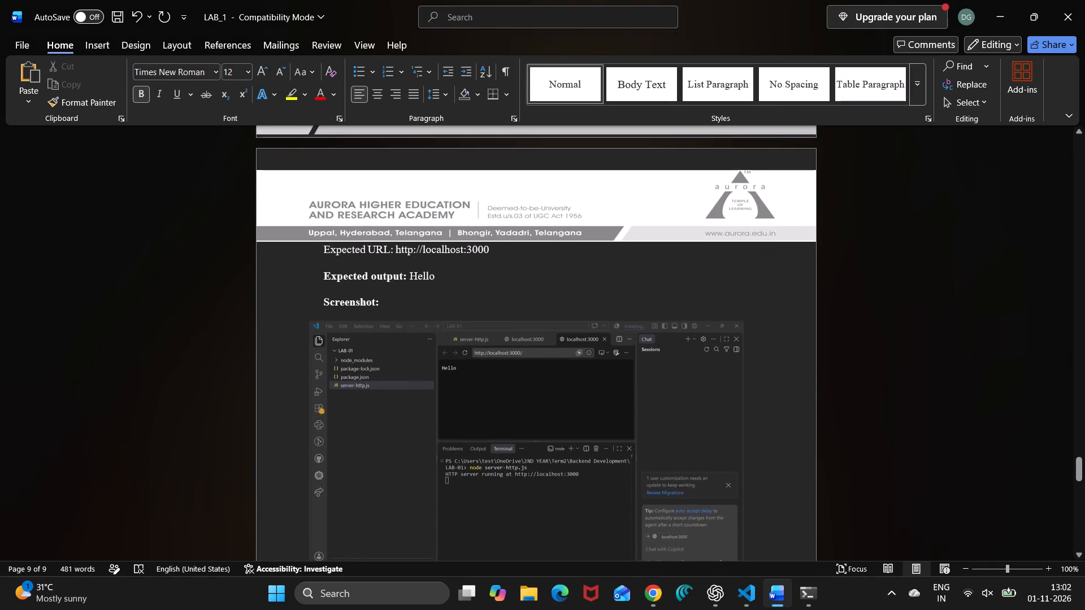
pyautogui.scroll(9, 517, 409)
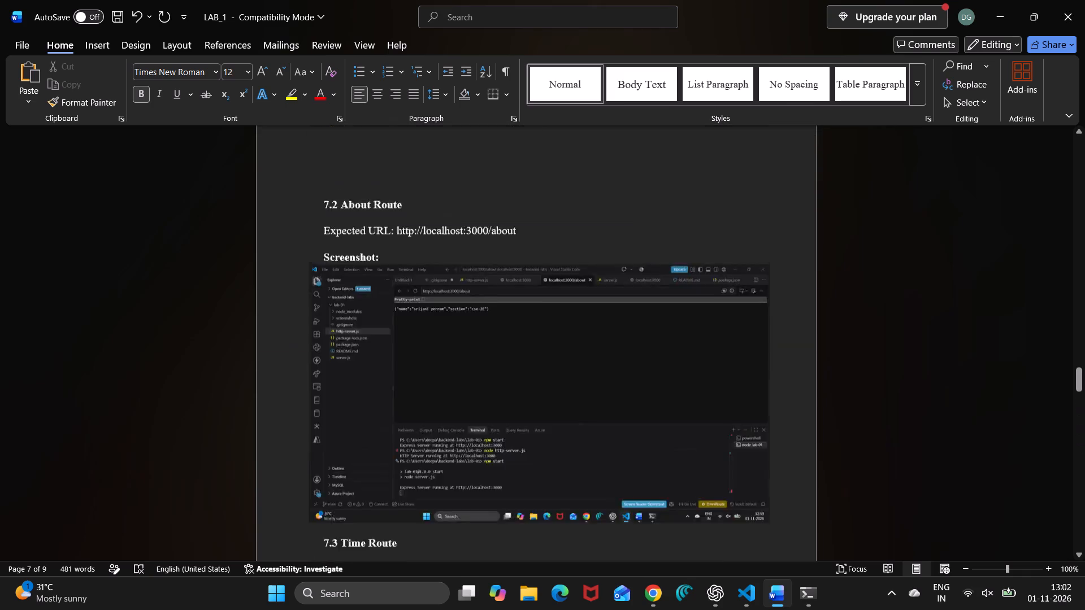
pyautogui.scroll(1, 517, 409)
pyautogui.scroll(20, 517, 409)
pyautogui.scroll(7, 517, 409)
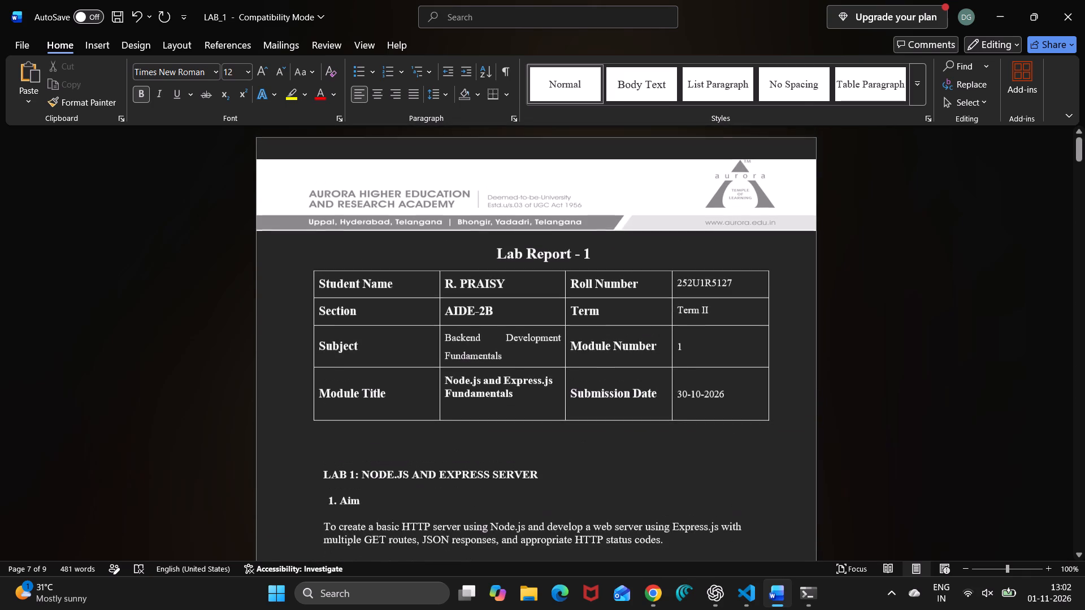
pyautogui.scroll(6, 517, 409)
pyautogui.scroll(-1, 517, 409)
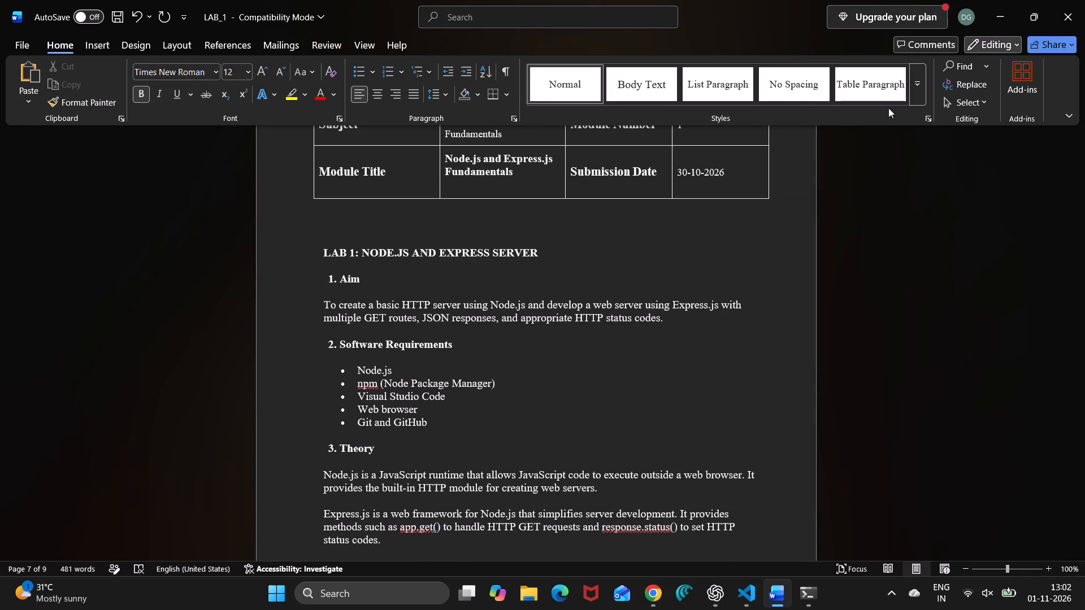
pyautogui.scroll(-20, 689, 242)
pyautogui.scroll(-20, 689, 242)
pyautogui.scroll(-5, 689, 242)
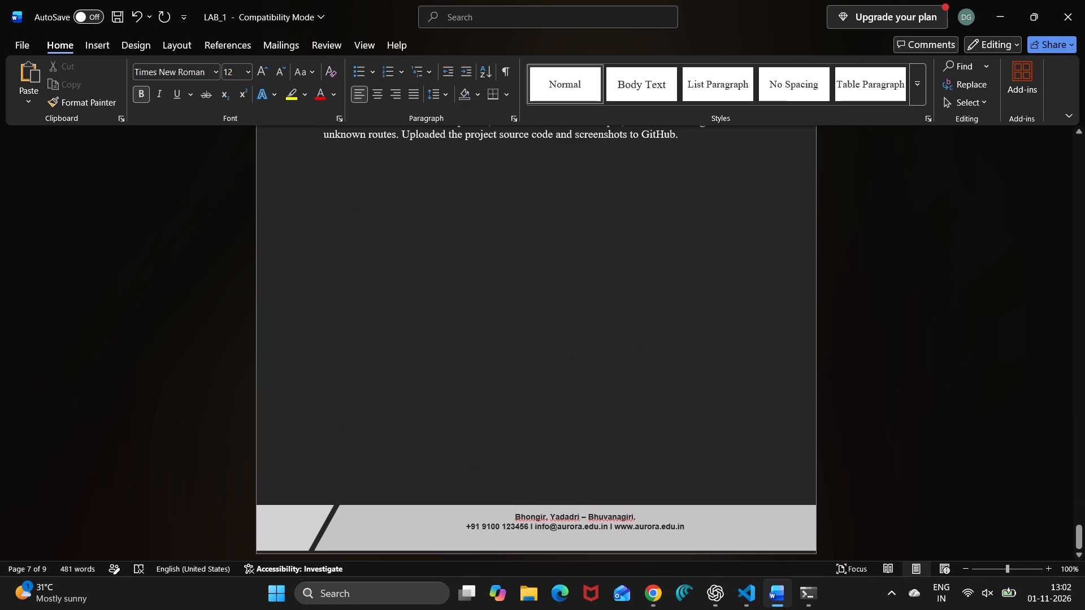
pyautogui.scroll(-7, 689, 242)
pyautogui.scroll(1, 689, 242)
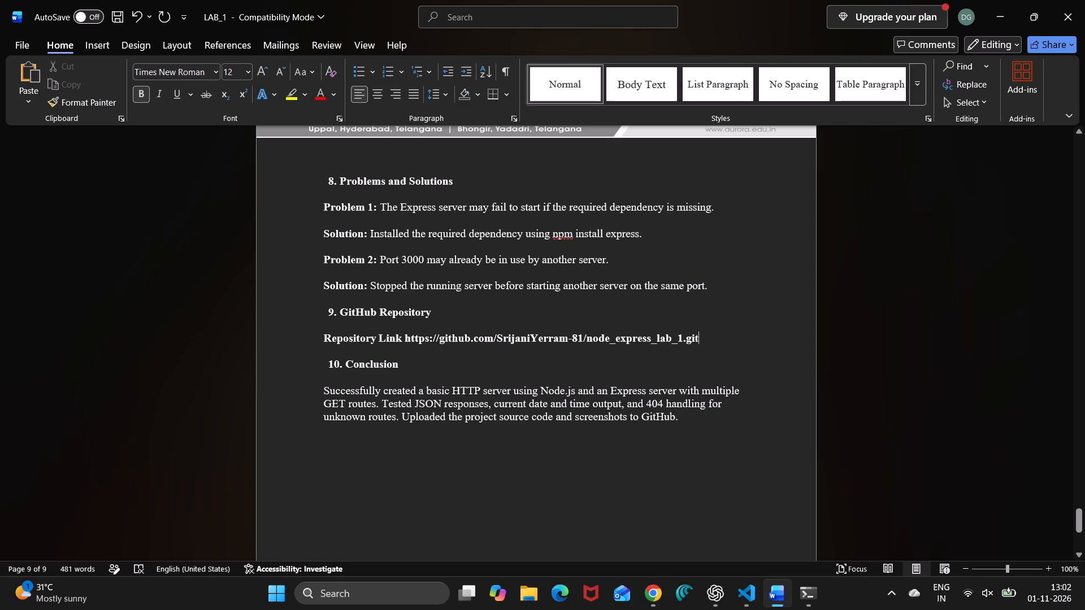
pyautogui.scroll(6, 410, 285)
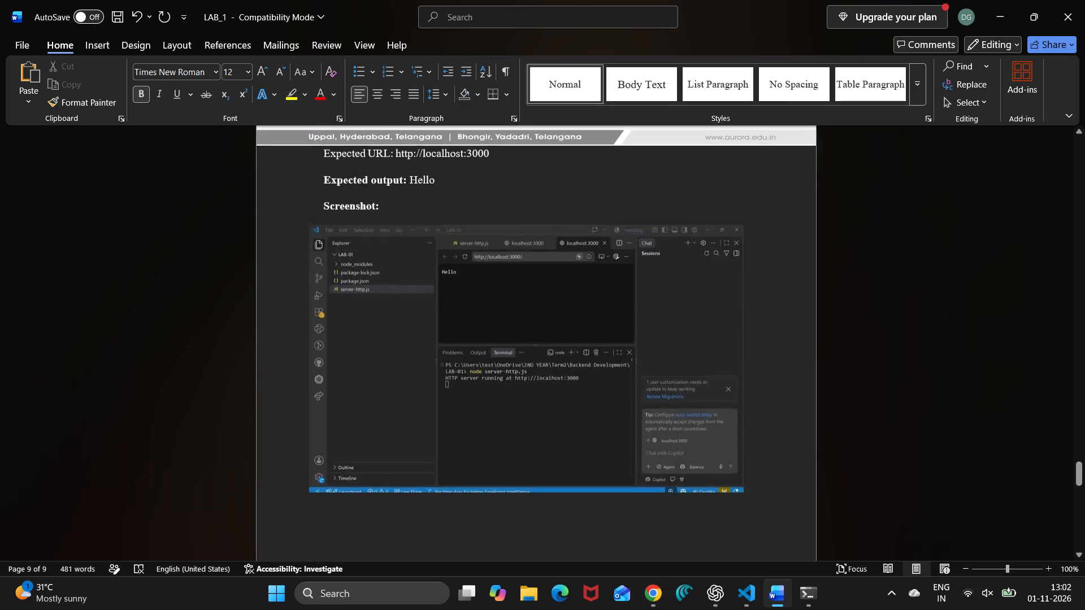
pyautogui.scroll(16, 410, 285)
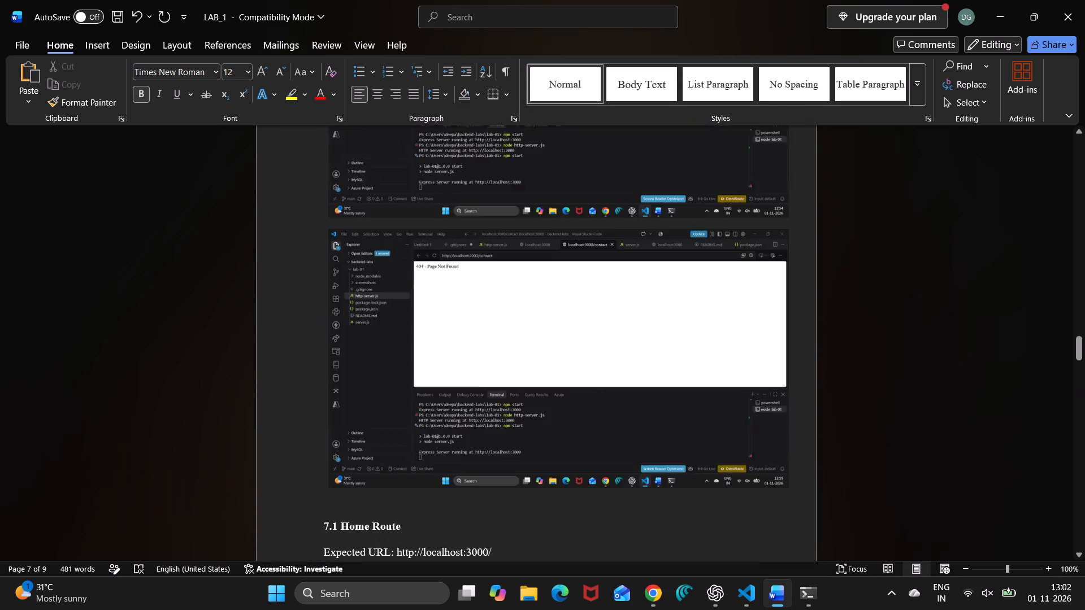
pyautogui.scroll(19, 410, 285)
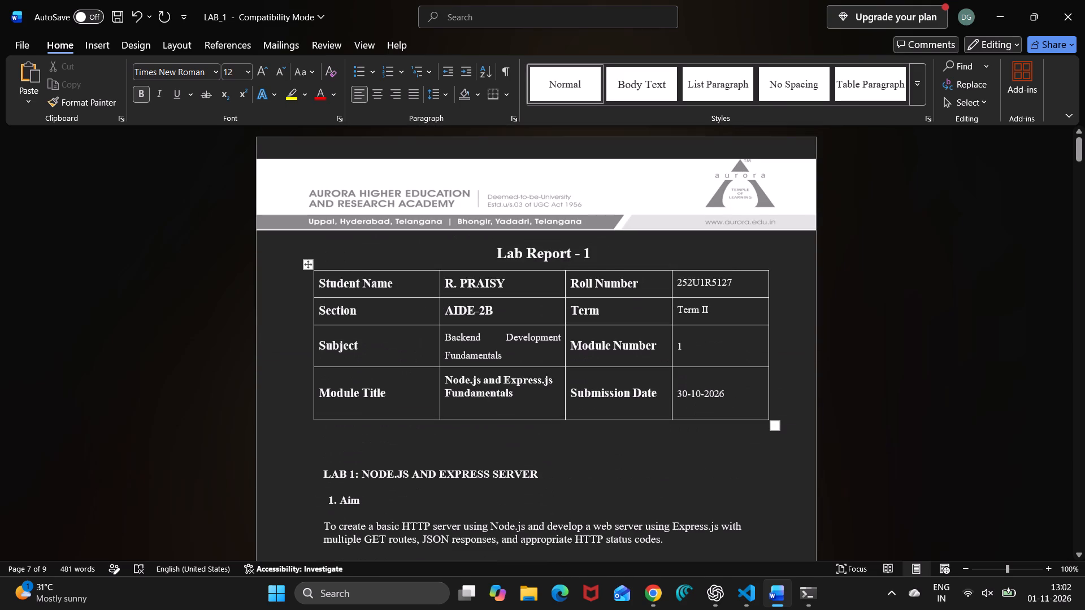
pyautogui.scroll(-2, 410, 285)
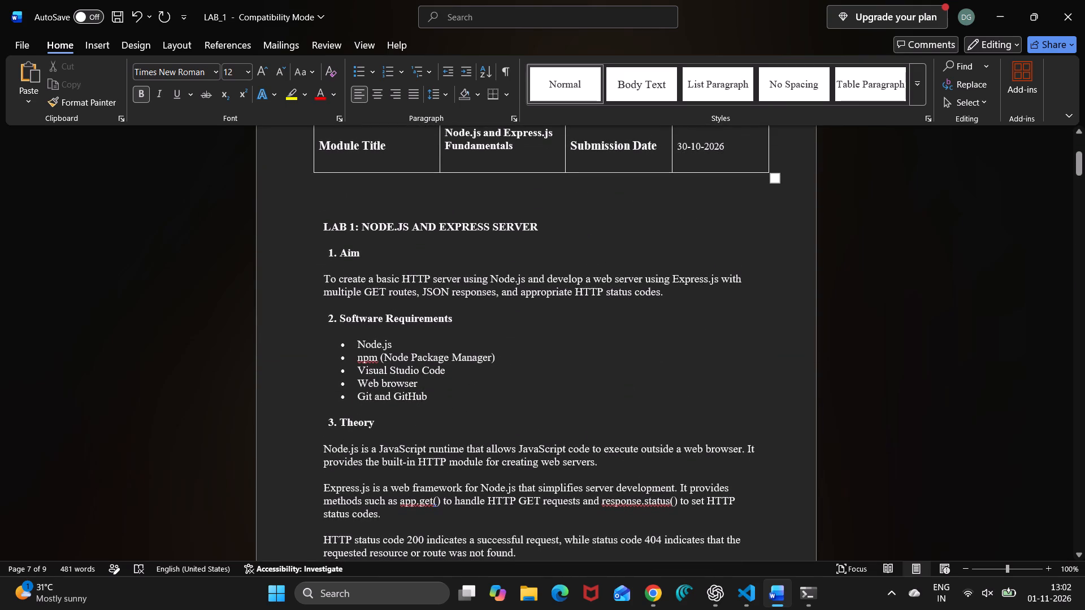
# Check the lab report from the Aim section through the procedure, endpoints table and implementation to the Output Screenshots heading.
pyautogui.scroll(-2, 410, 285)
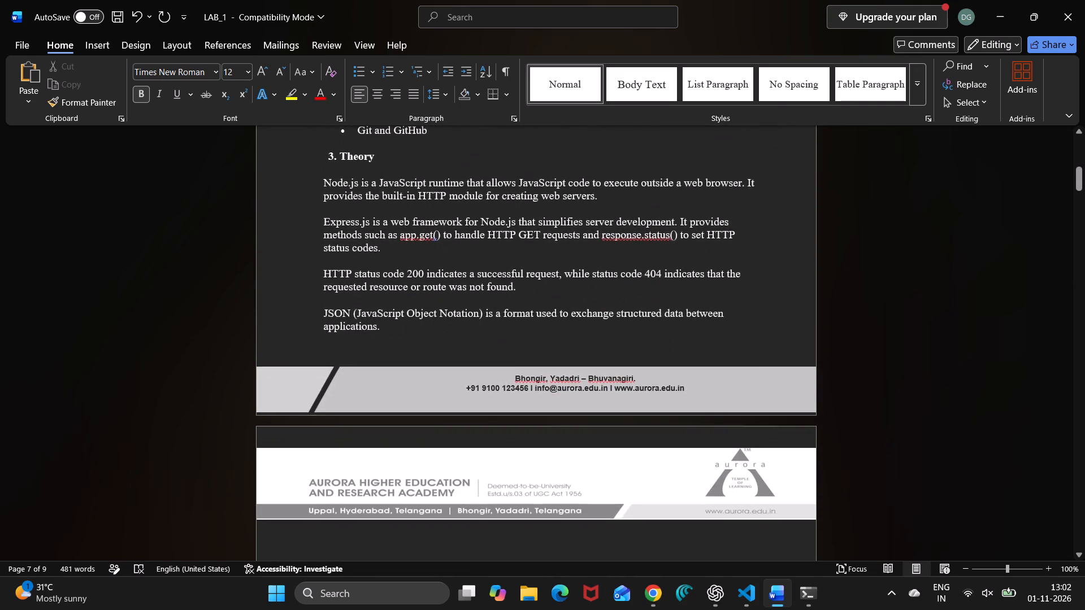
pyautogui.scroll(-3, 410, 285)
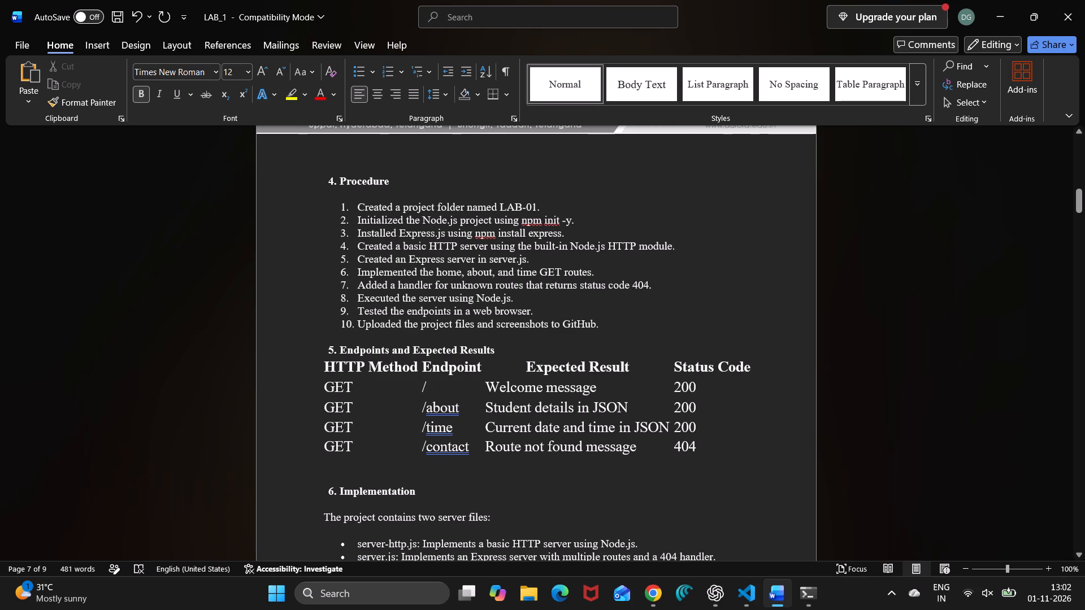
pyautogui.scroll(-1, 410, 285)
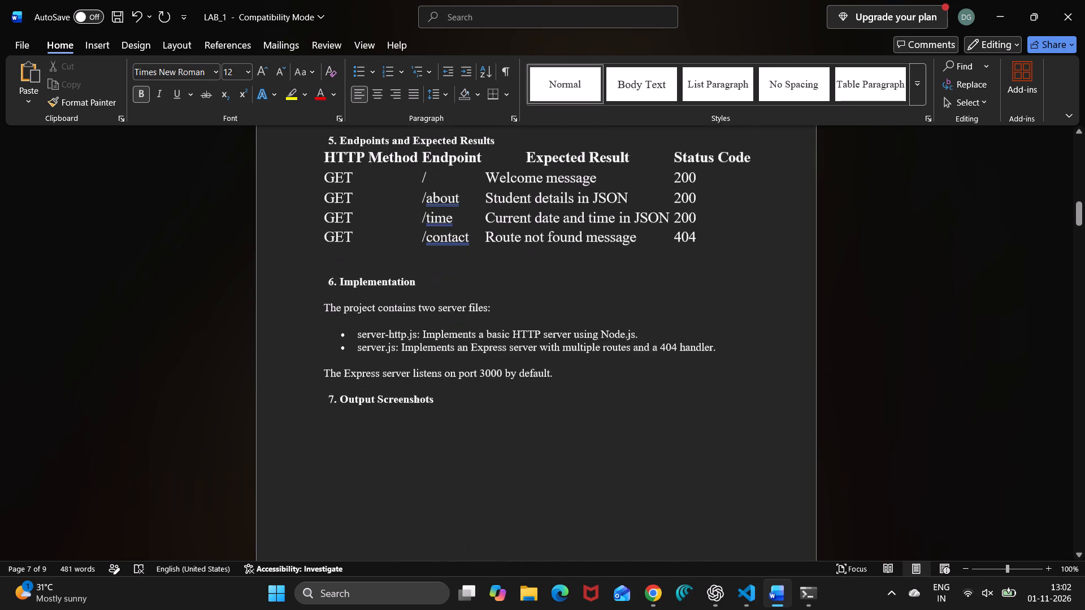
pyautogui.scroll(-1, 410, 285)
# Close the LAB_1 document.
pyautogui.click(1082, 9)
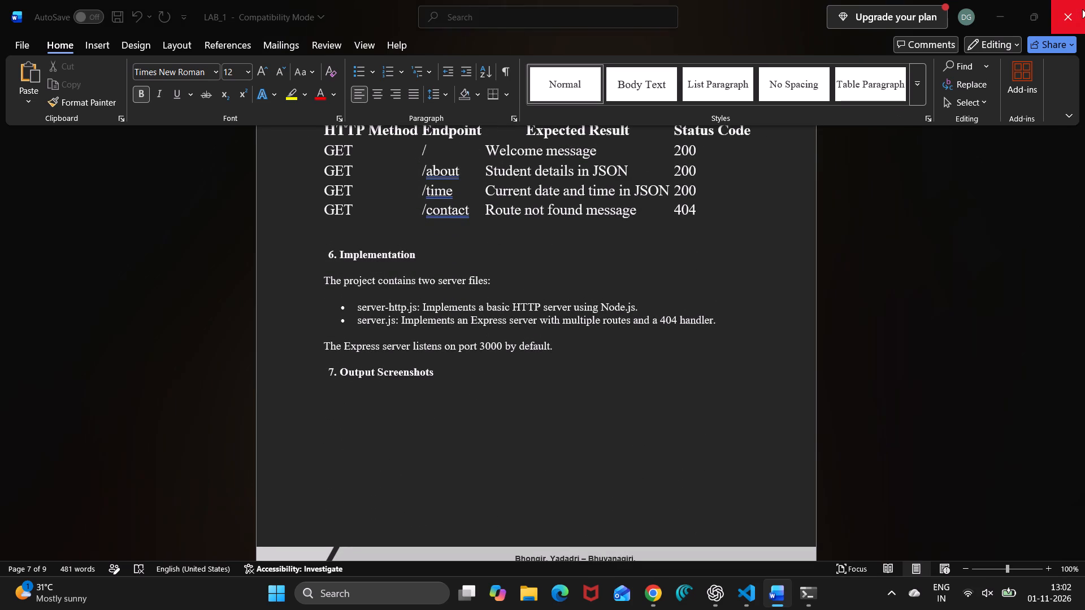
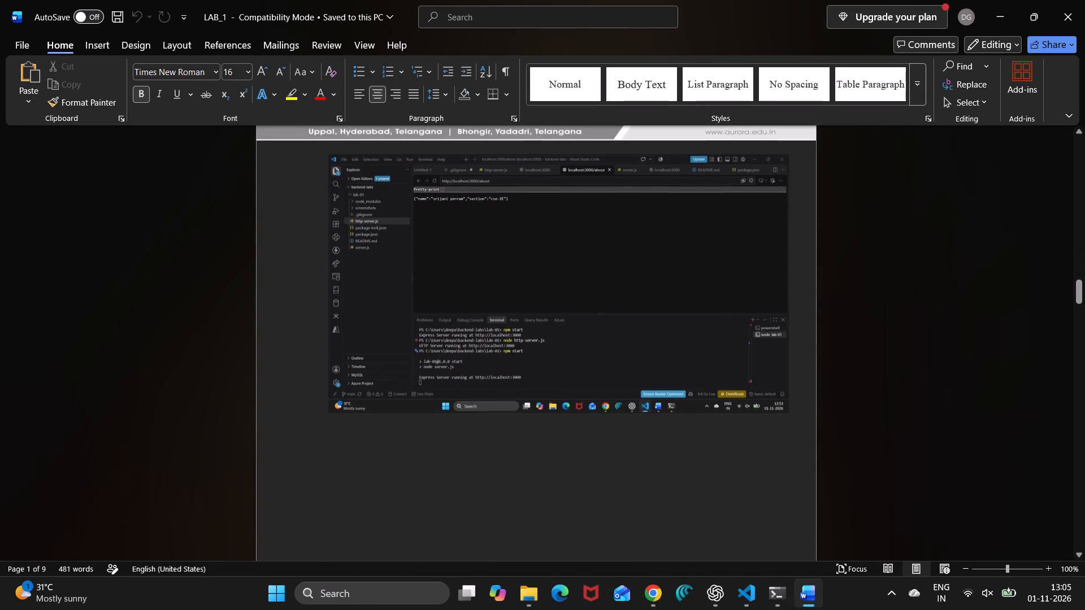
# Close the LAB_1 report document, leaving File Explorer open.
pyautogui.scroll(15, 540, 401)
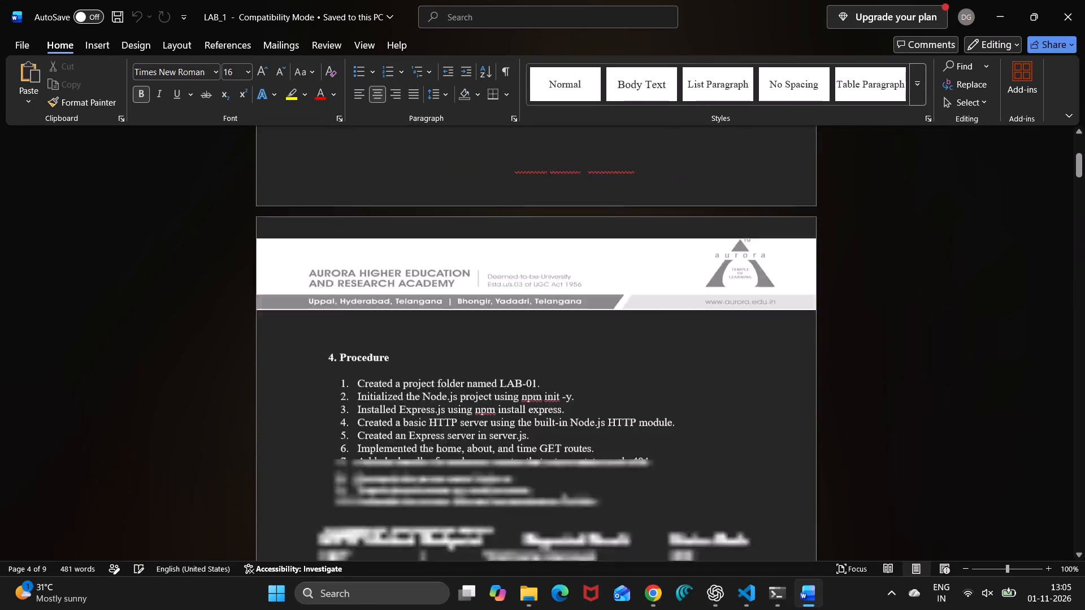
pyautogui.scroll(7, 540, 401)
pyautogui.click(1084, 14)
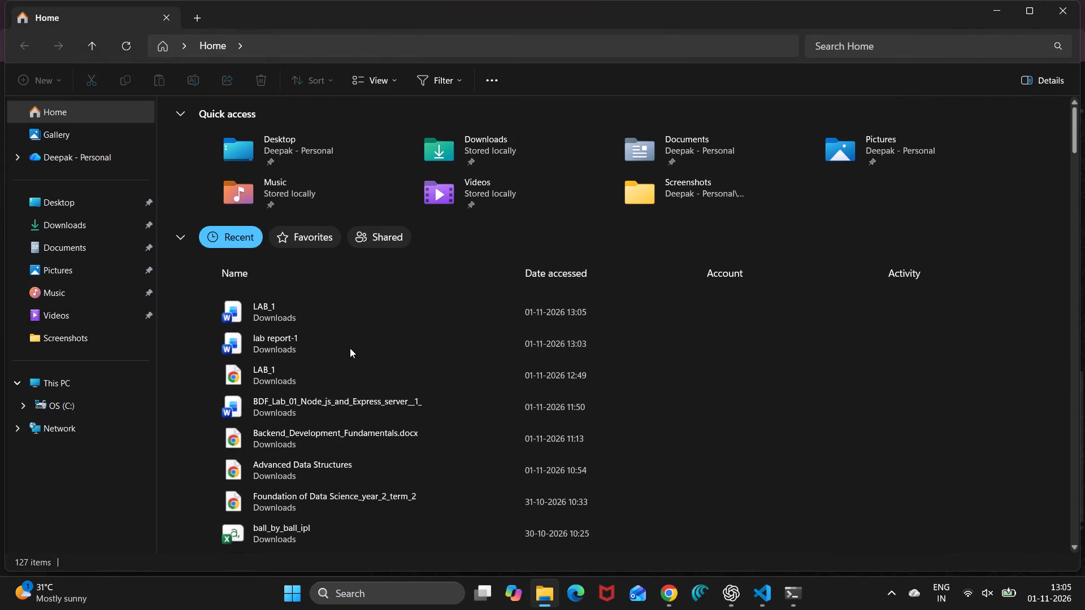
# In File Explorer, bring up the available actions for the recent LAB_1 Word document stored in Downloads.
pyautogui.click(504, 312)
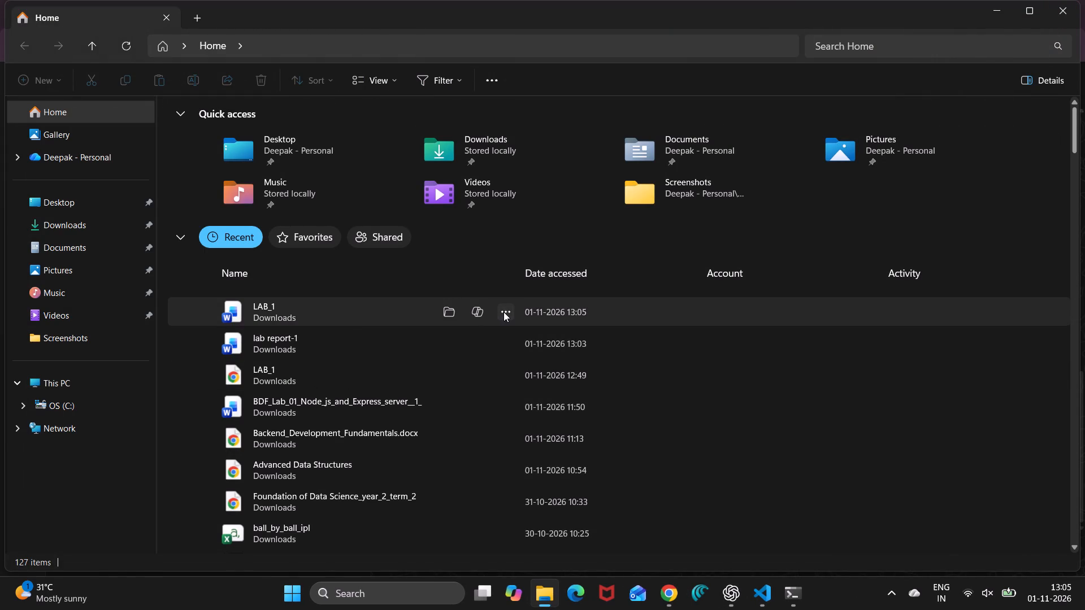
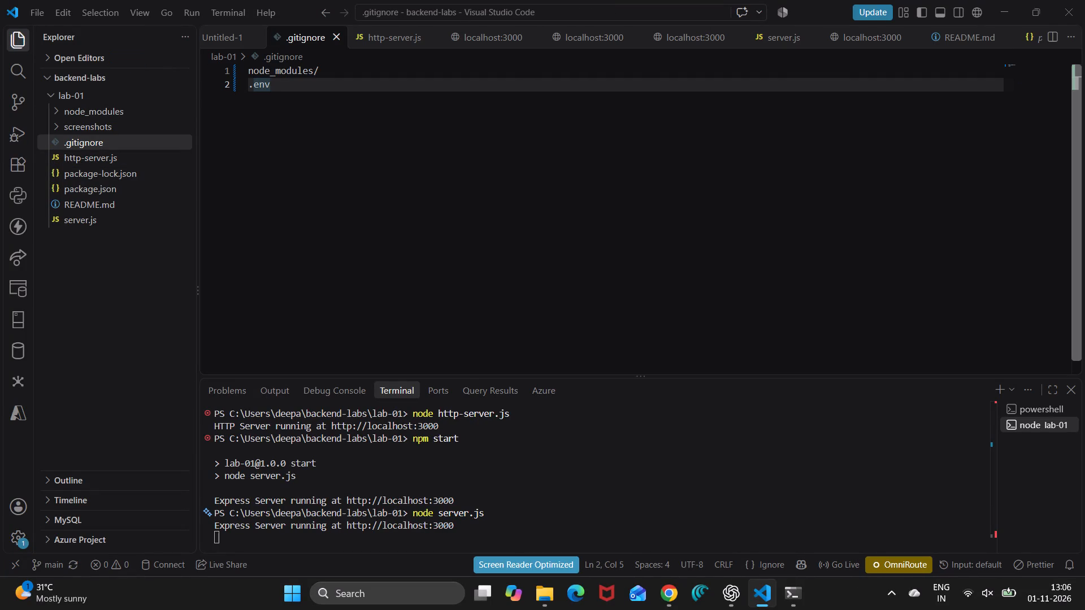
# In Visual Studio Code, close the .gitignore file and collapse the lab-01 folder in the project tree.
pyautogui.click(316, 143)
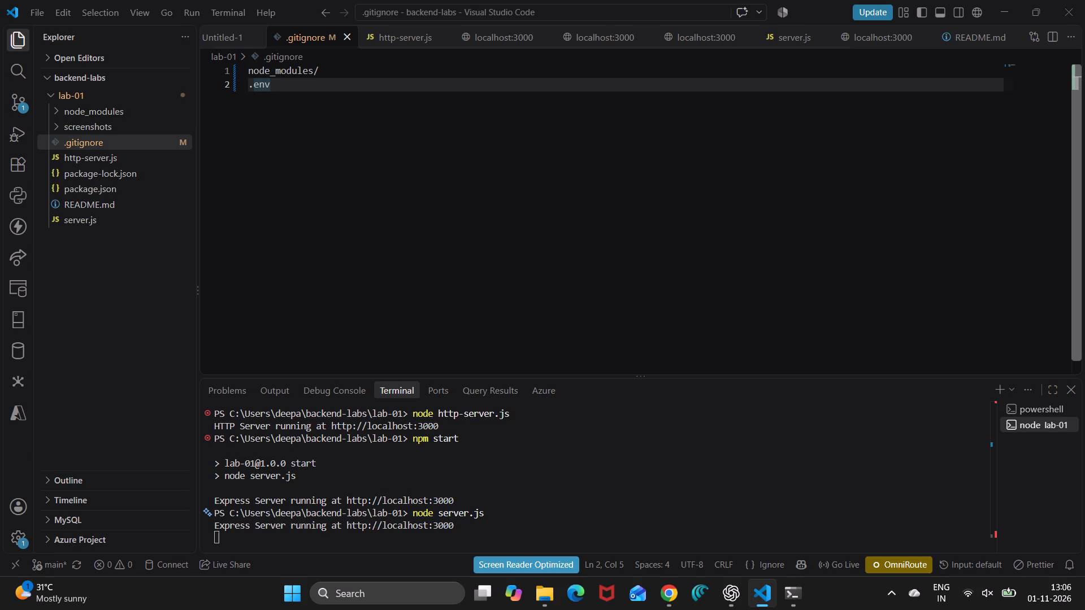
pyautogui.click(280, 151)
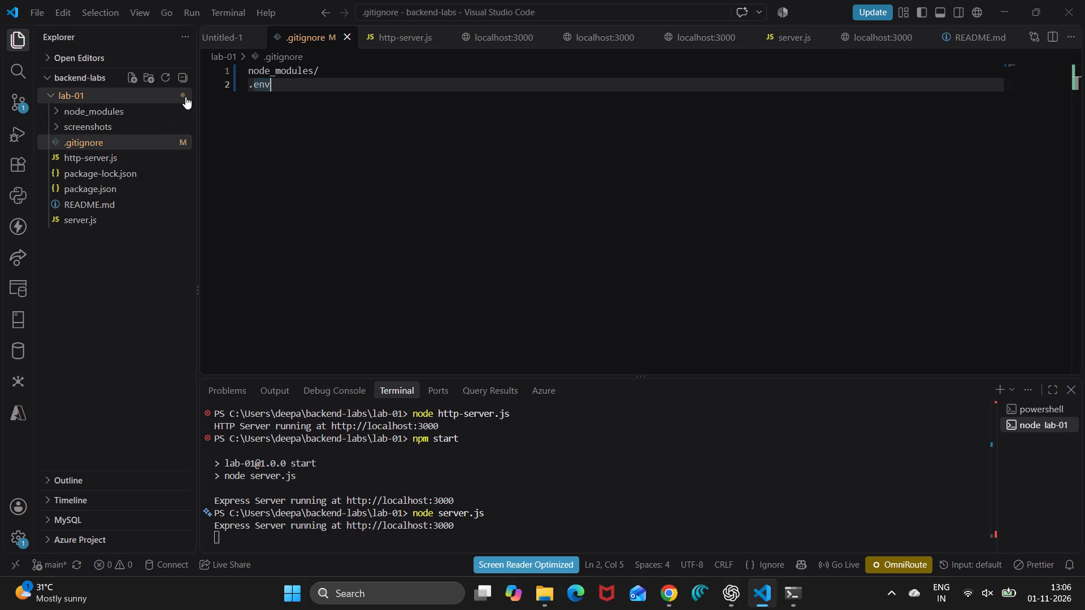
pyautogui.click(53, 94)
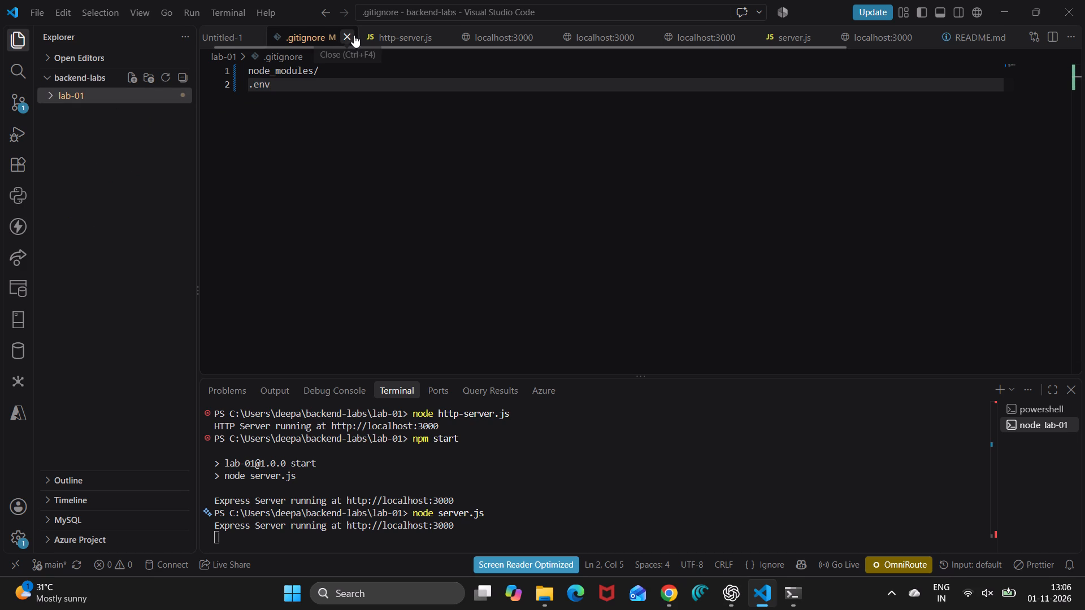
pyautogui.click(354, 35)
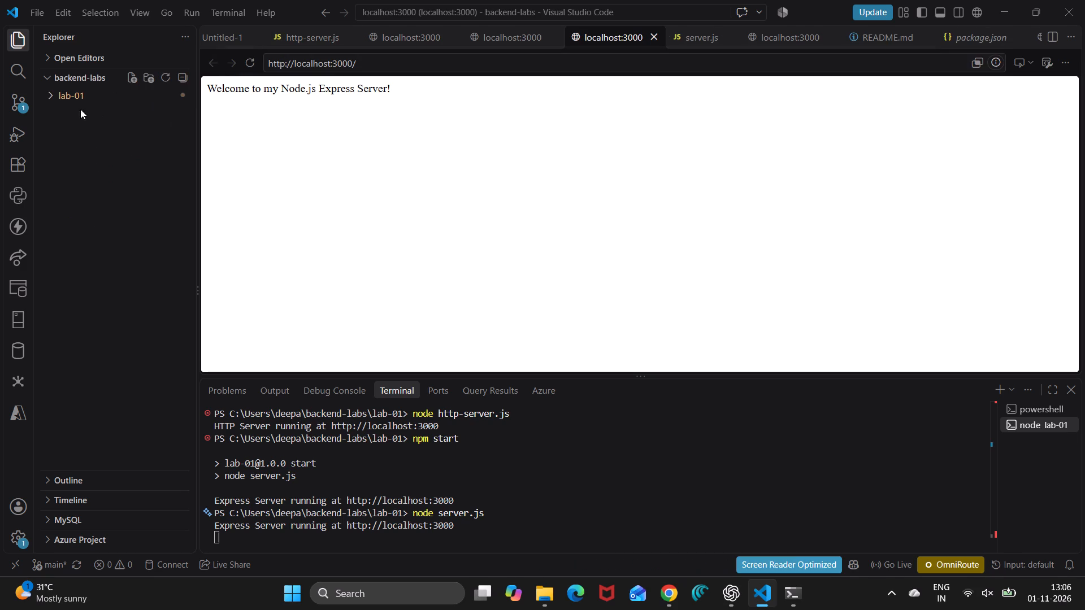
pyautogui.click(51, 95)
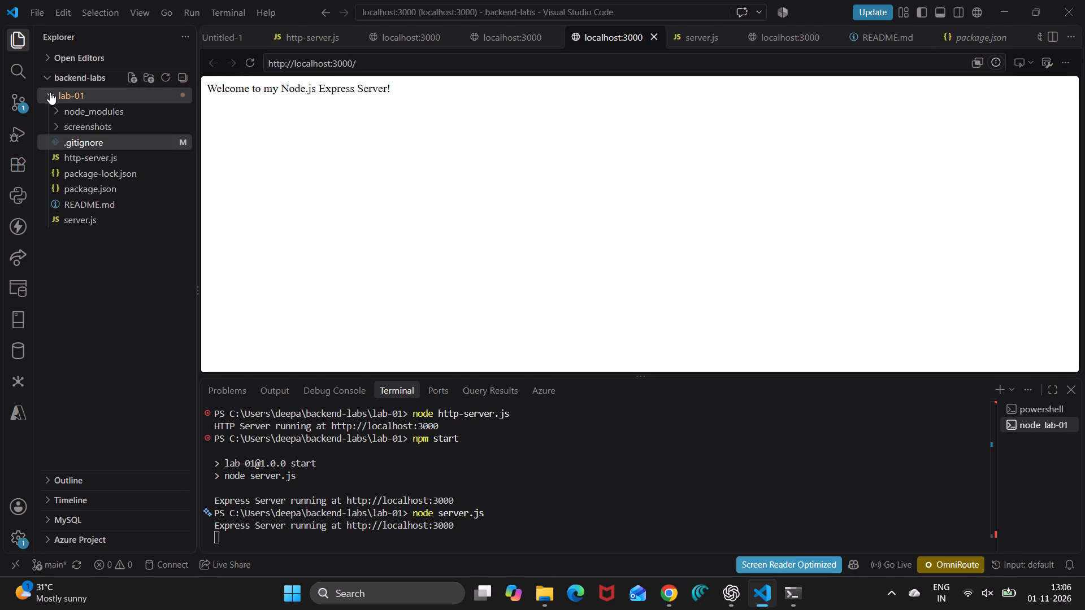
pyautogui.click(49, 93)
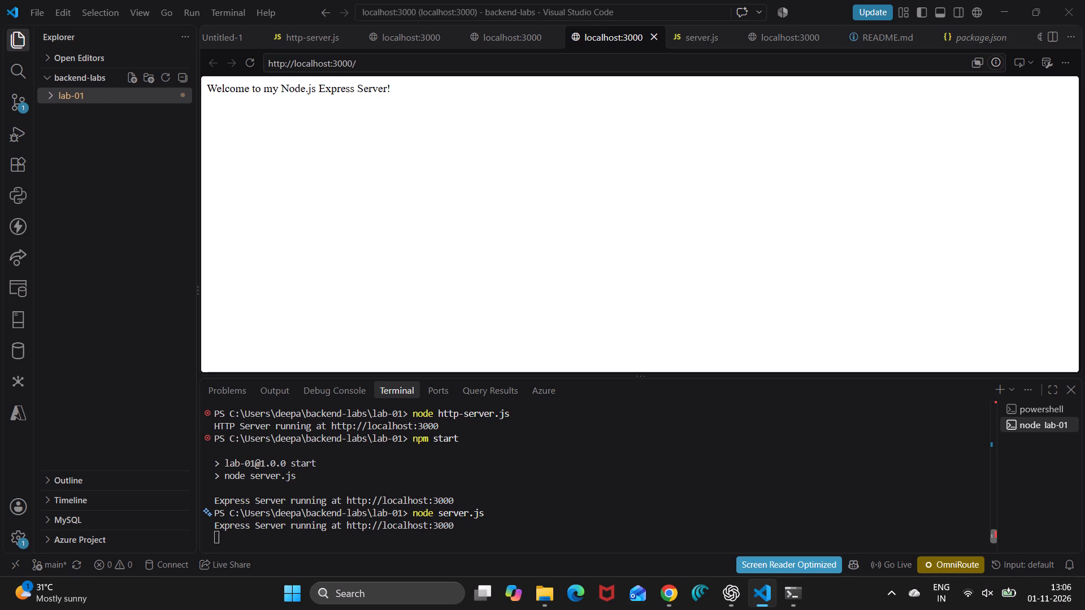
pyautogui.click(318, 547)
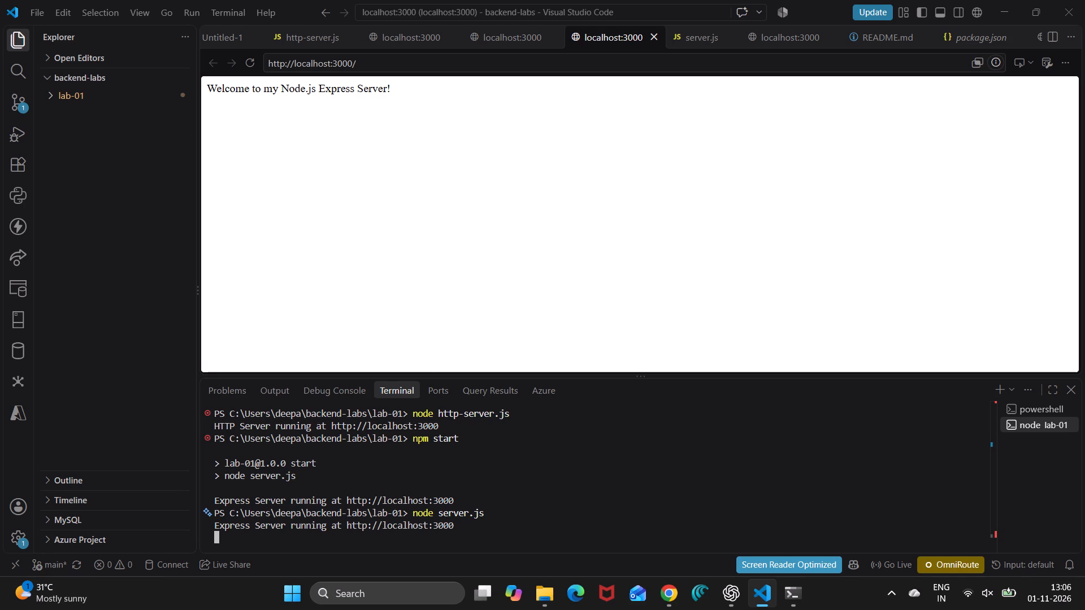